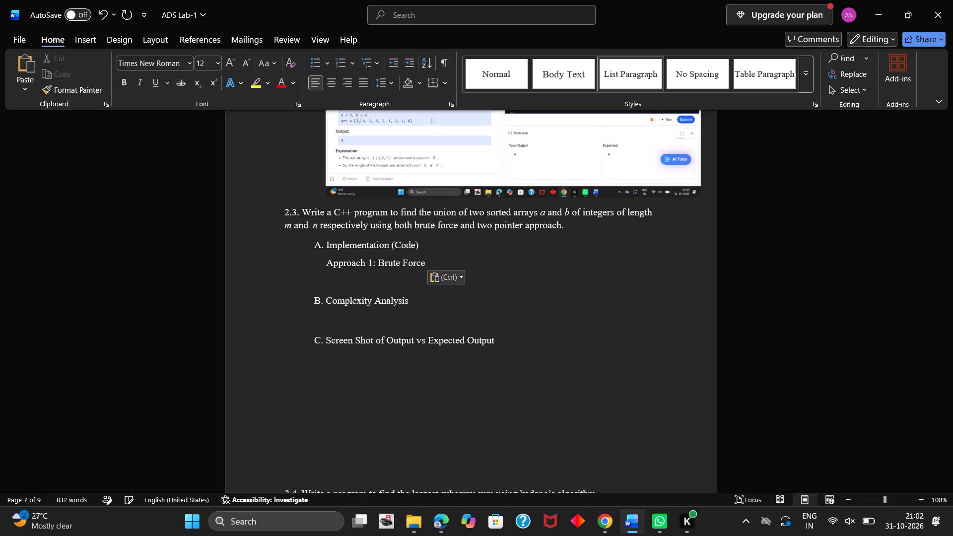
Copy the entire C++ solution from the Union of Two Sorted Arrays page in Chrome and paste it under "Approach 1: Brute Force" in Word.
{"action": "key", "text": "Return"}
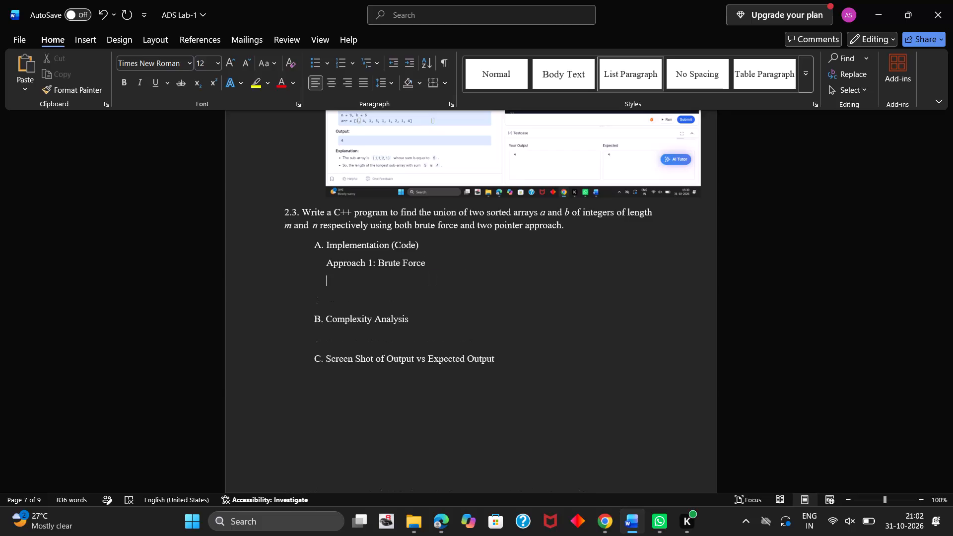
{"action": "key", "text": "alt+Tab"}
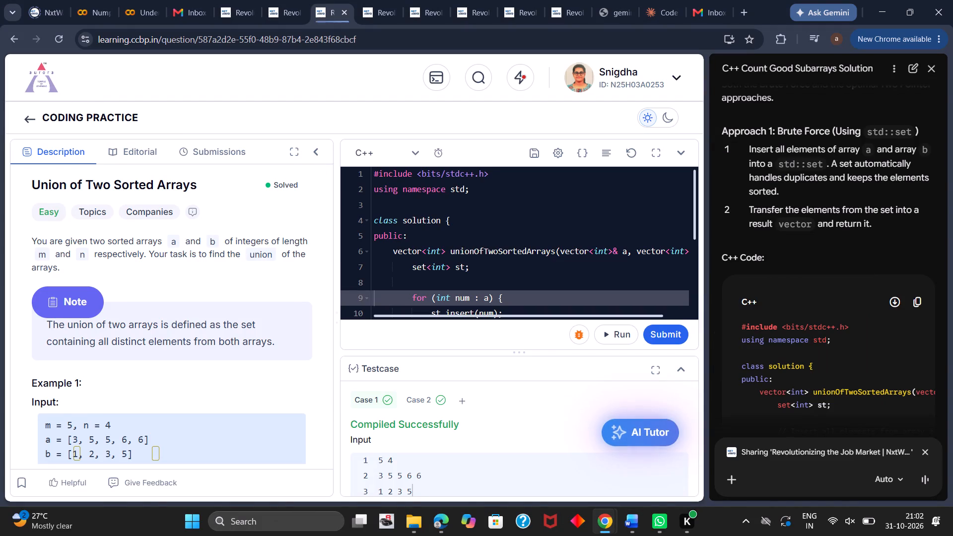
{"action": "left_click", "coordinate": [804, 8]}
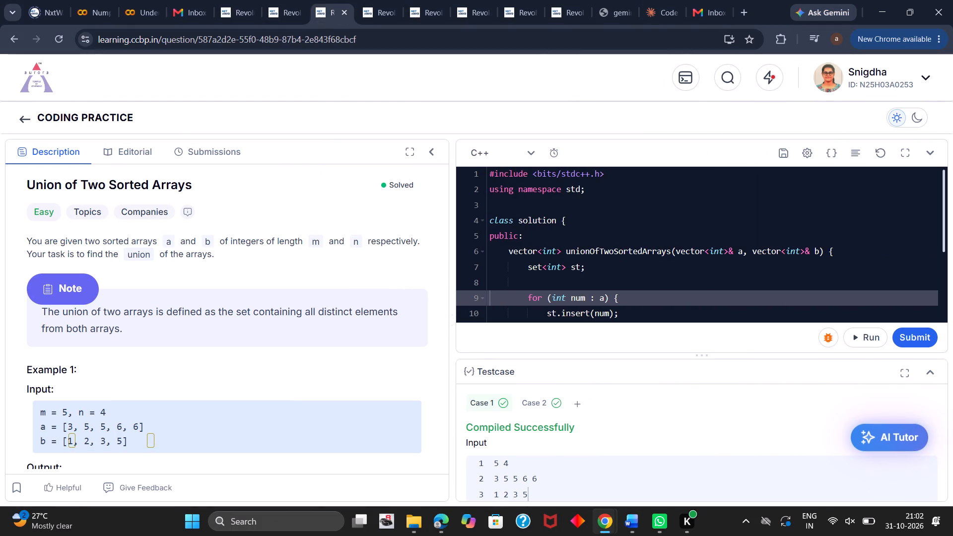
{"action": "key", "text": "ctrl+a"}
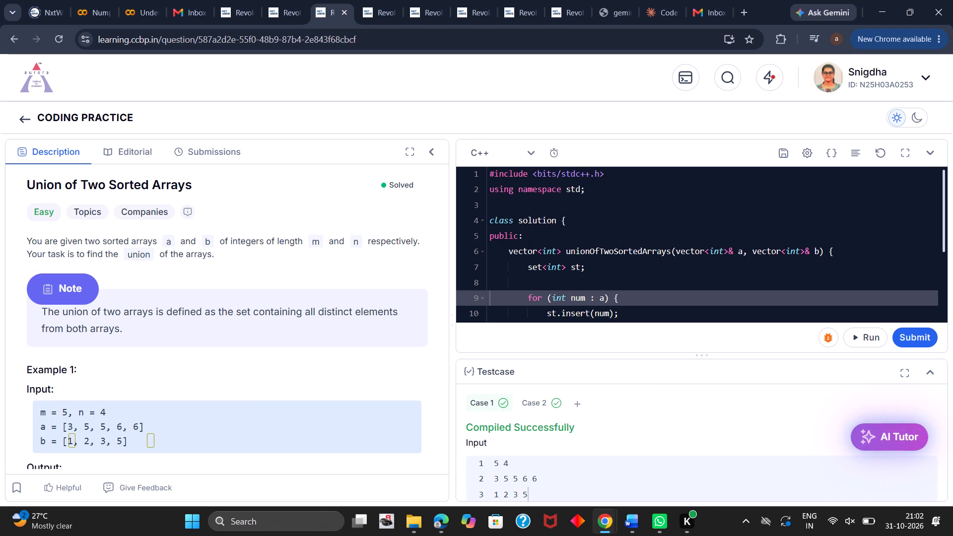
{"action": "left_click", "coordinate": [613, 212]}
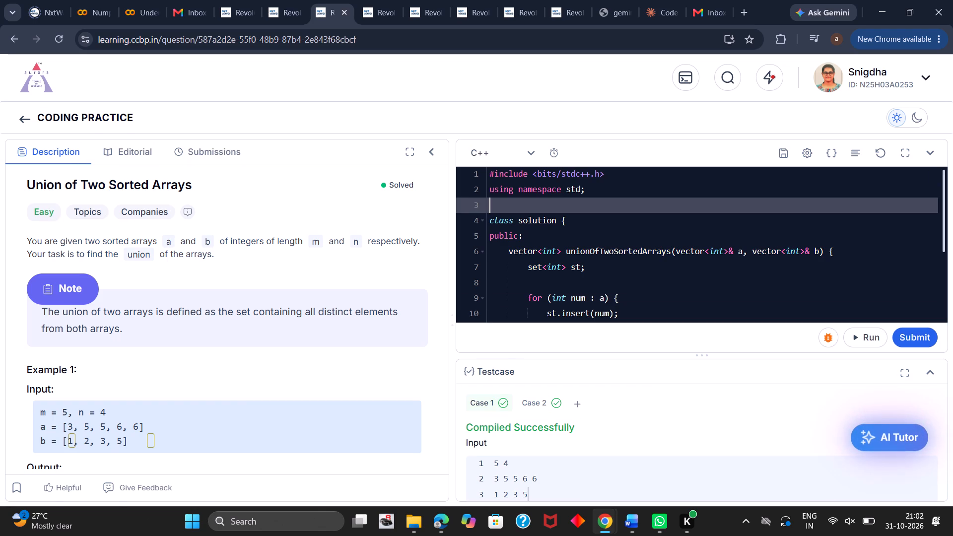
{"action": "key", "text": "ctrl+a"}
{"action": "key", "text": "ctrl+c"}
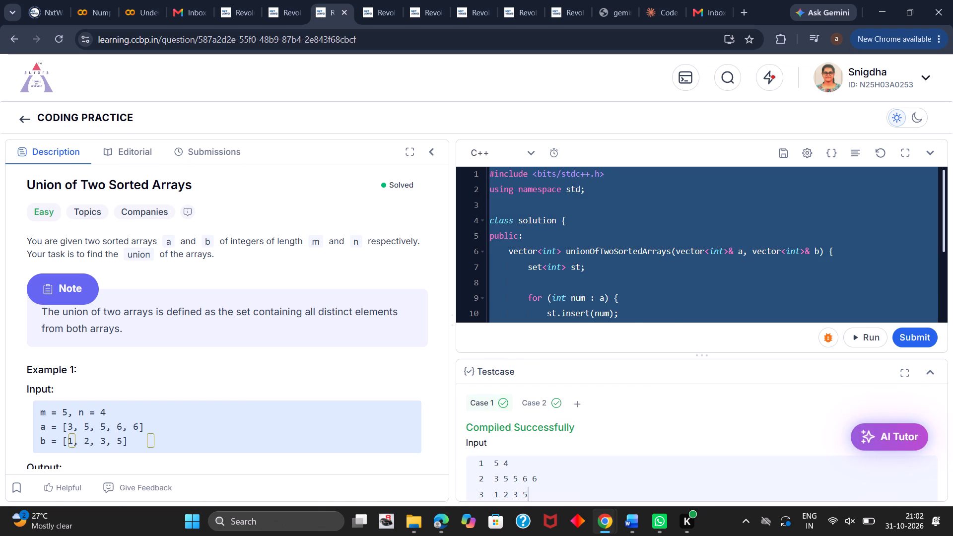
{"action": "key", "text": "alt+Tab"}
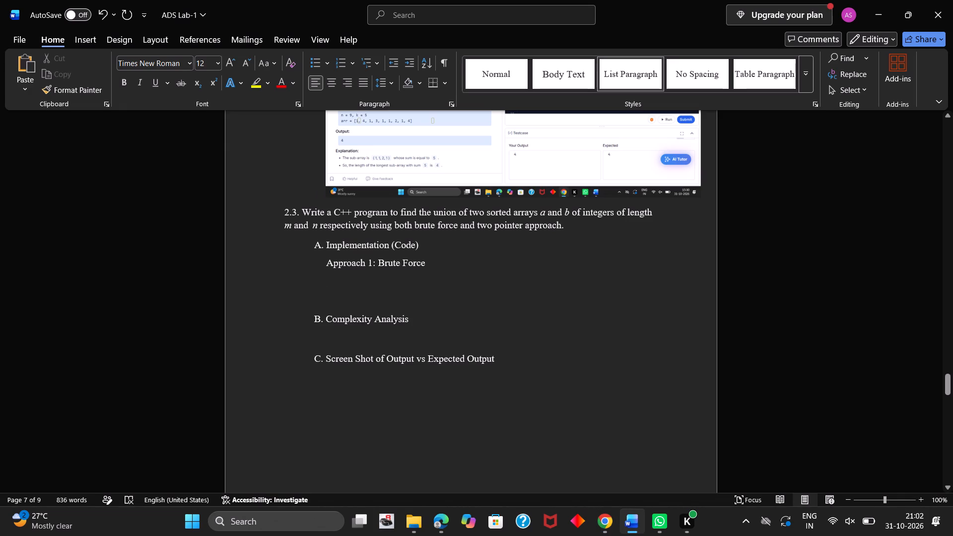
{"action": "left_click_drag", "start_coordinate": [430, 263], "coordinate": [325, 266]}
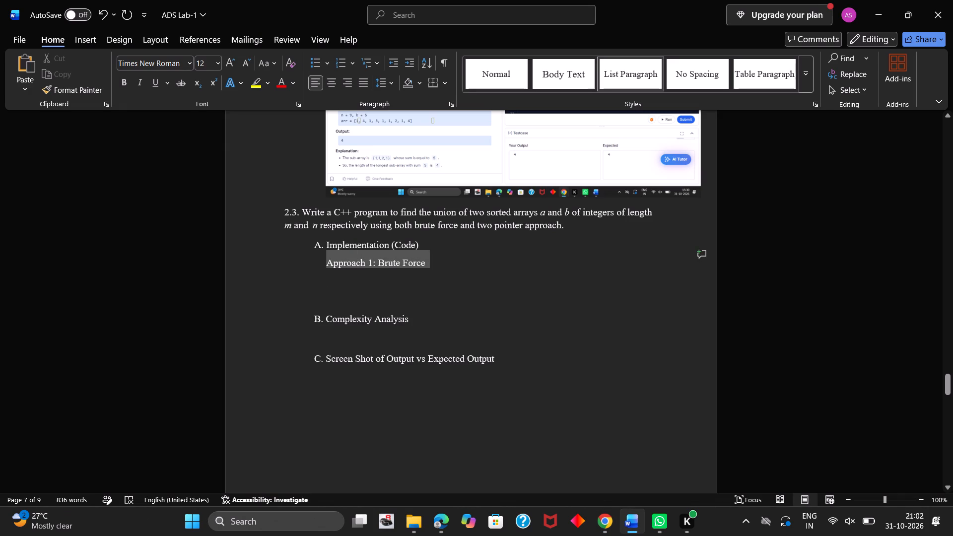
{"action": "left_click_drag", "start_coordinate": [325, 266], "coordinate": [323, 266]}
{"action": "left_click", "coordinate": [340, 281]}
{"action": "key", "text": "ctrl+v"}
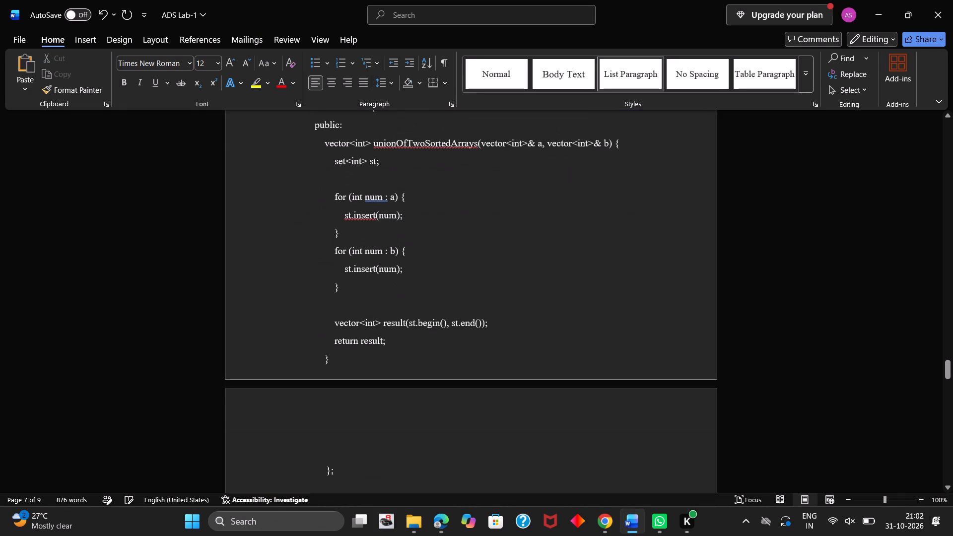
Remove the blank lines in the pasted code before the vector result line, before the first for loop, and before class solution.
{"action": "left_click", "coordinate": [355, 287]}
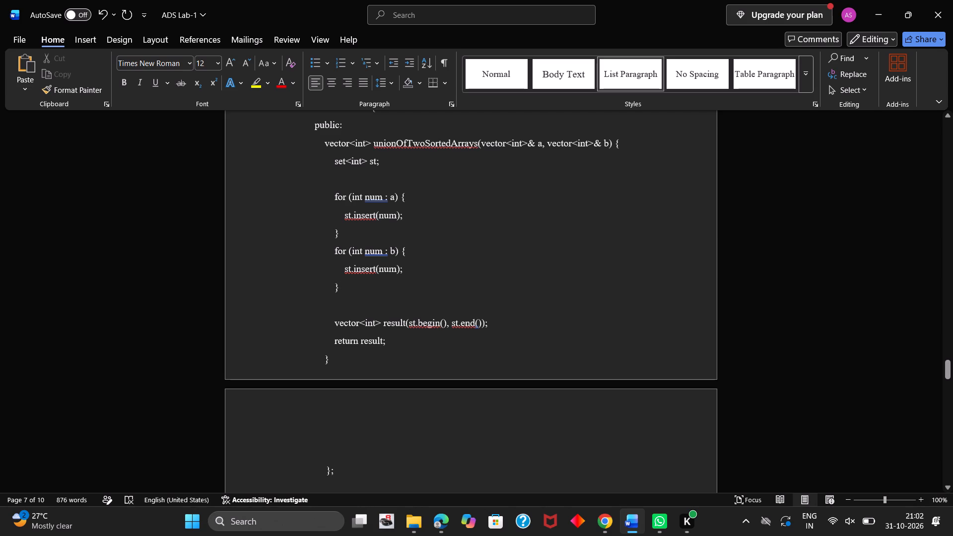
{"action": "key", "text": "Delete"}
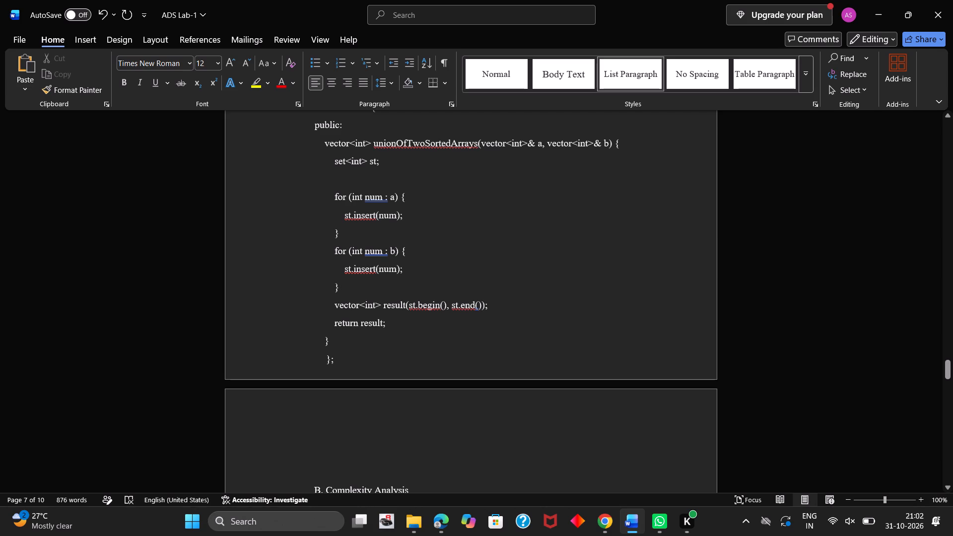
{"action": "scroll", "coordinate": [357, 350], "scroll_direction": "up", "scroll_amount": 2}
{"action": "left_click", "coordinate": [383, 256]}
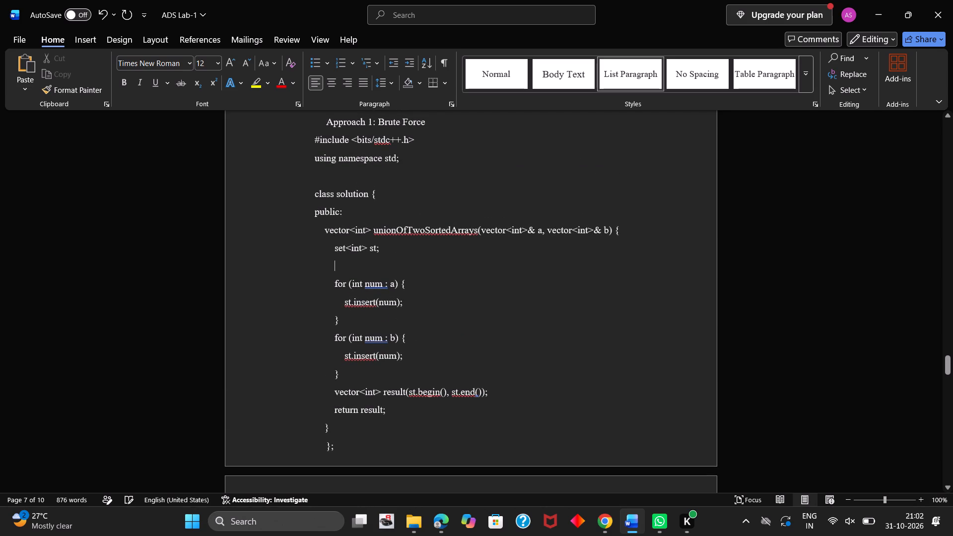
{"action": "key", "text": "Delete"}
{"action": "scroll", "coordinate": [383, 256], "scroll_direction": "up", "scroll_amount": 1}
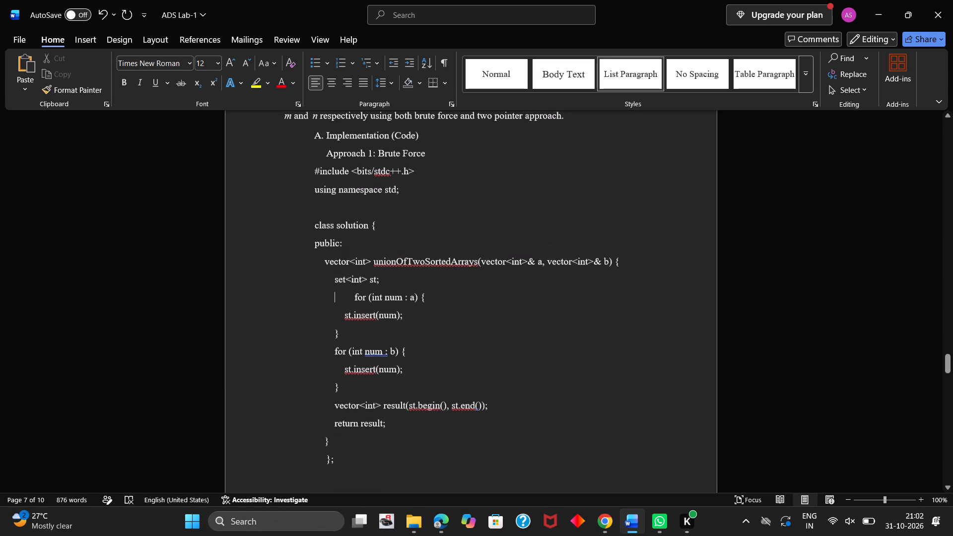
{"action": "scroll", "coordinate": [383, 256], "scroll_direction": "up", "scroll_amount": 1}
{"action": "left_click", "coordinate": [402, 191]}
{"action": "key", "text": "Delete"}
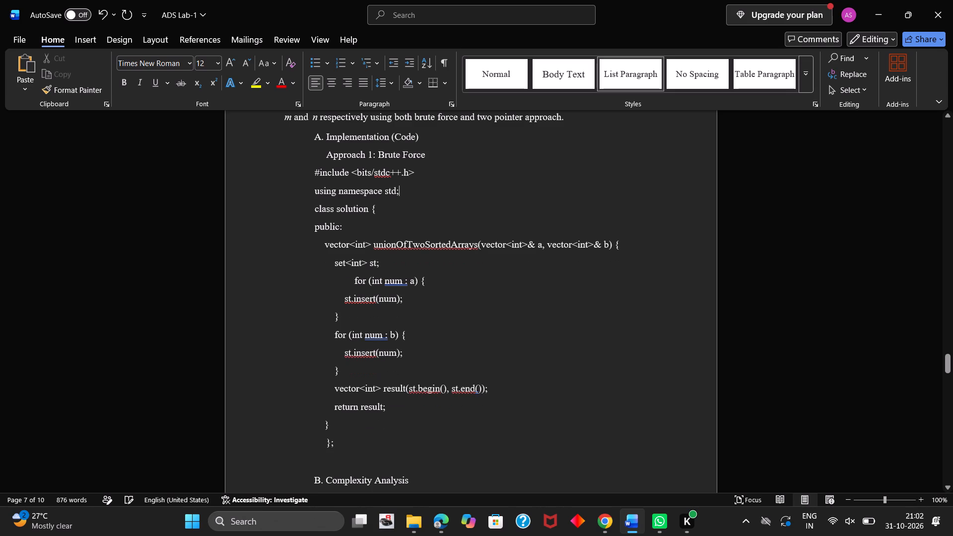
Move the "Approach 1: Brute Force" line above "A. Implementation (Code)" in question 2.3, as a line without list numbering.
{"action": "scroll", "coordinate": [402, 191], "scroll_direction": "up", "scroll_amount": 1}
{"action": "left_click_drag", "start_coordinate": [426, 233], "coordinate": [407, 234]}
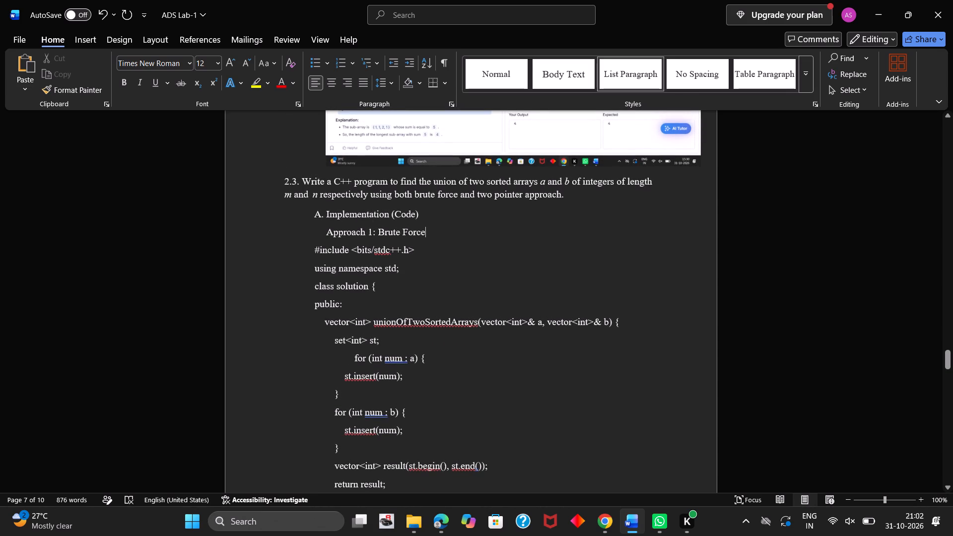
{"action": "left_click_drag", "start_coordinate": [407, 234], "coordinate": [321, 234]}
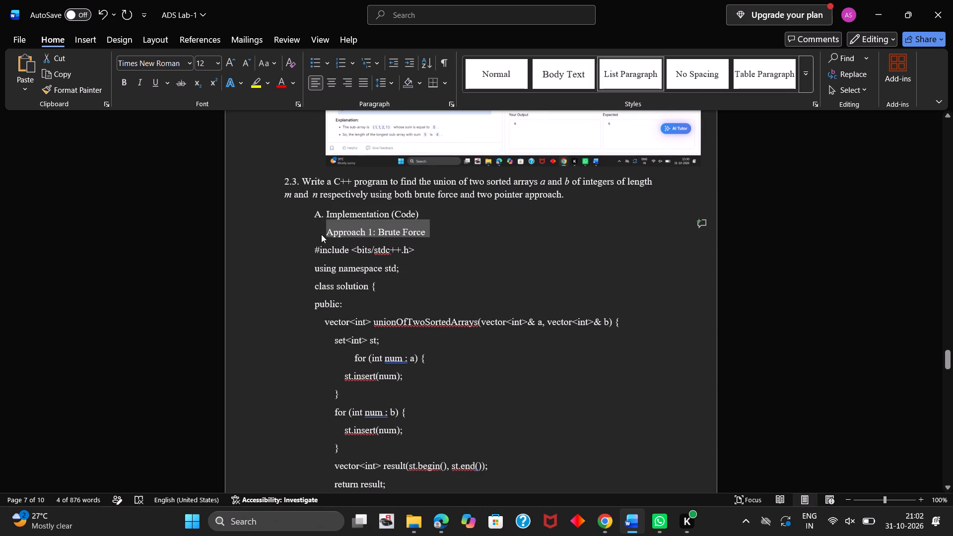
{"action": "key", "text": "ctrl+c"}
{"action": "key", "text": "ctrl+x"}
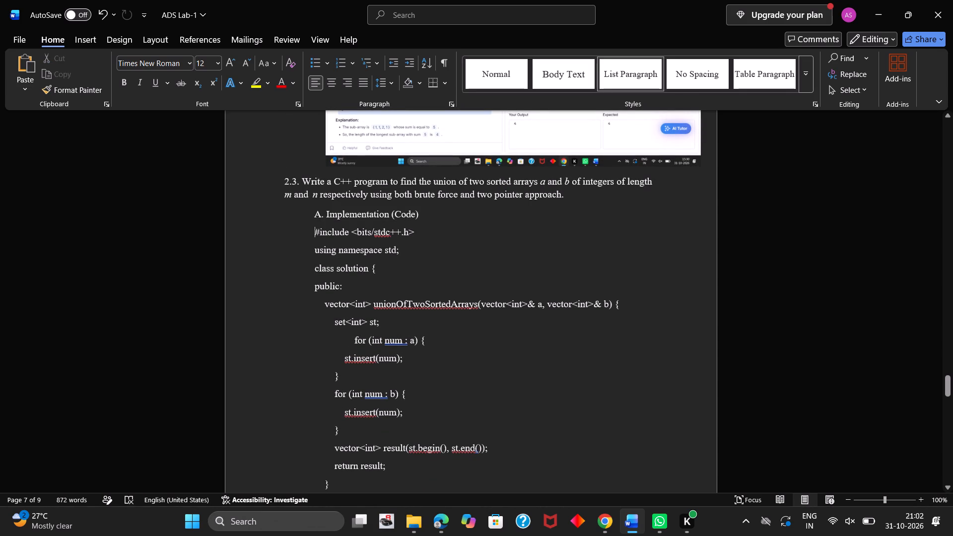
{"action": "left_click", "coordinate": [574, 199]}
{"action": "key", "text": "Return"}
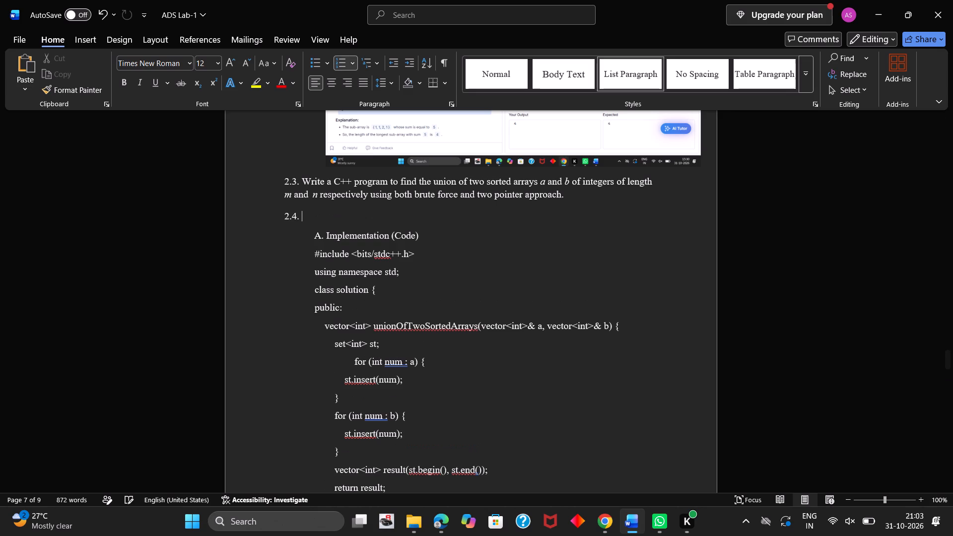
{"action": "key", "text": "BackSpace"}
{"action": "key", "text": "ctrl+v"}
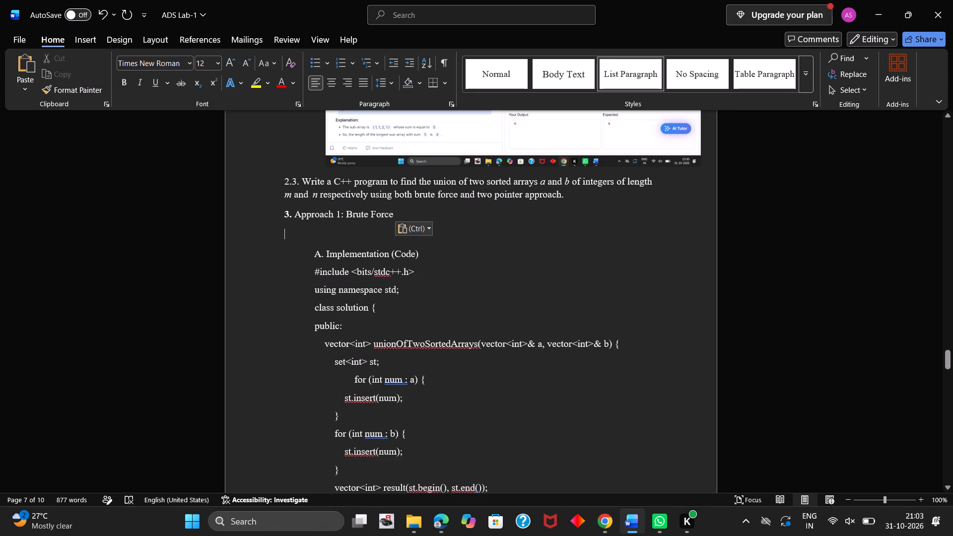
{"action": "left_click", "coordinate": [294, 213]}
{"action": "key", "text": "BackSpace"}
Make the "Approach 1: Brute Force" heading bold and remove the empty line beneath it.
{"action": "left_click_drag", "start_coordinate": [399, 217], "coordinate": [283, 216]}
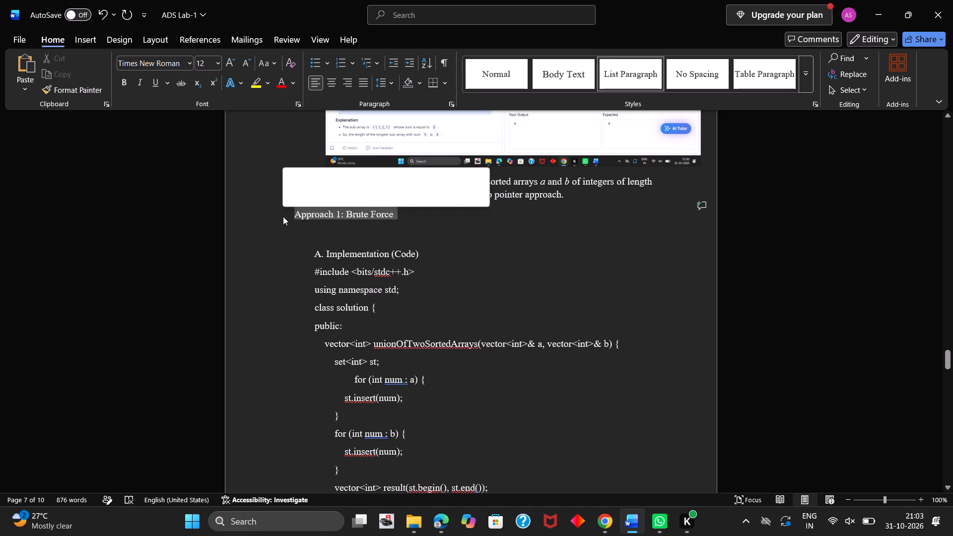
{"action": "key", "text": "ctrl+b"}
{"action": "left_click", "coordinate": [328, 235]}
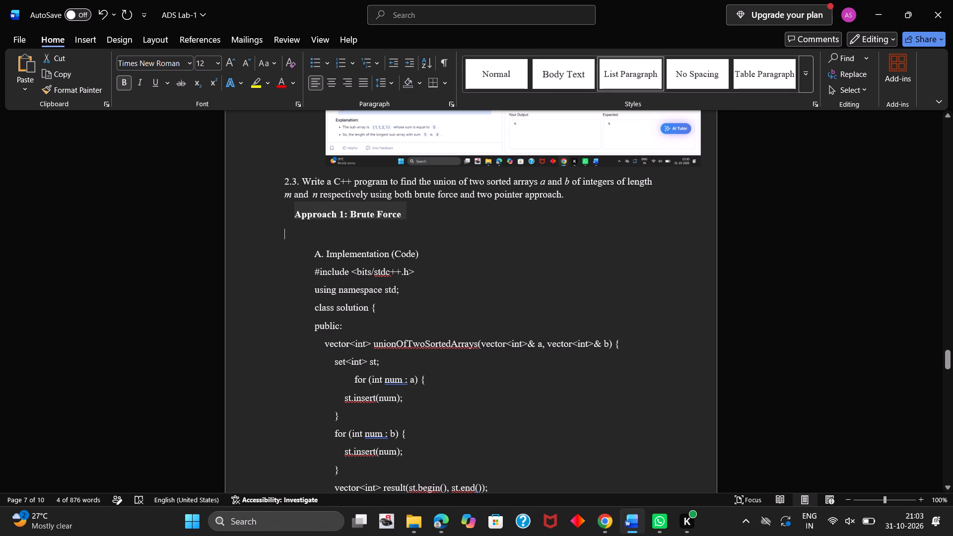
{"action": "key", "text": "BackSpace"}
{"action": "key", "text": "BackSpace"}
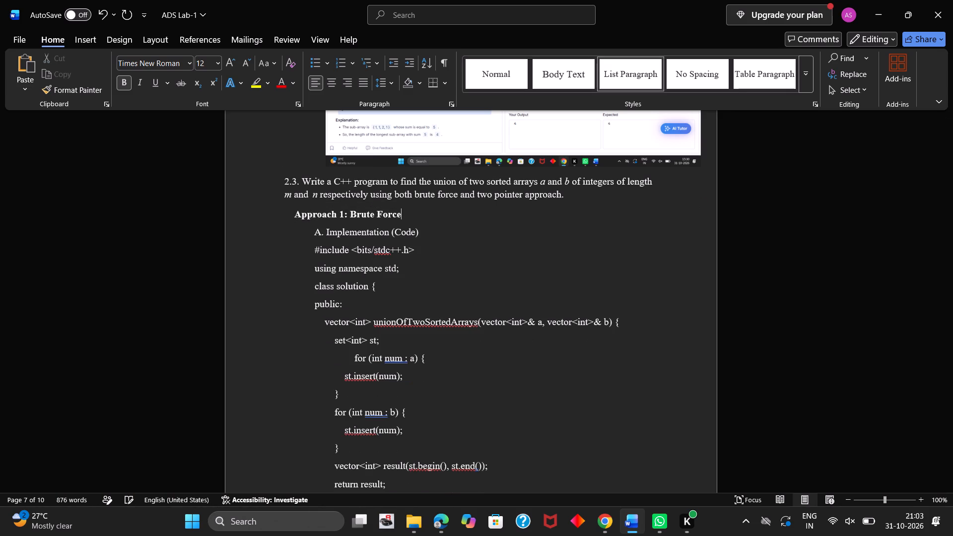
Add an extra empty line between the end of the code and "B. Complexity Analysis".
{"action": "scroll", "coordinate": [338, 259], "scroll_direction": "down", "scroll_amount": 4}
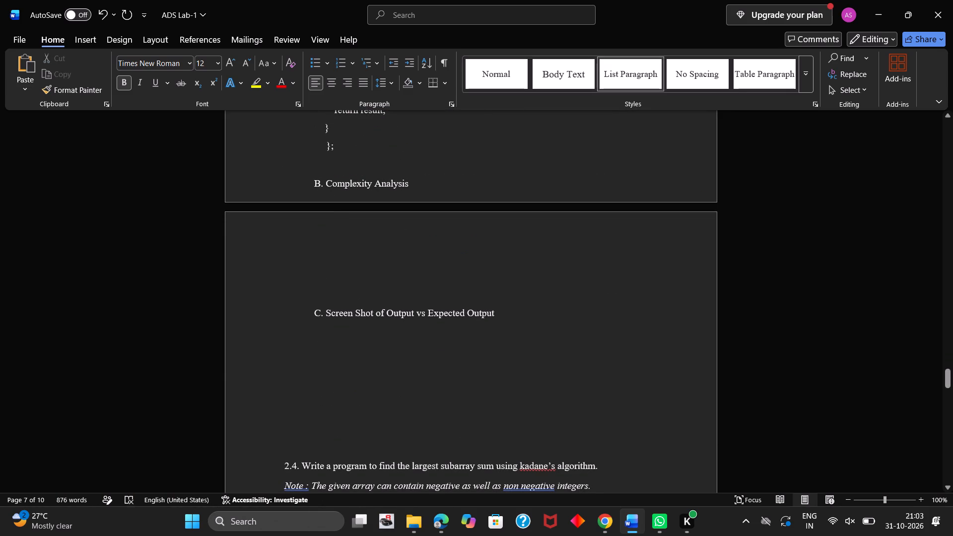
{"action": "left_click", "coordinate": [351, 163]}
{"action": "key", "text": "Return"}
Copy the brute force time and space complexity points from the Gemini answer in Chrome and paste them after "Complexity Analysis" in Word.
{"action": "key", "text": "alt+Tab"}
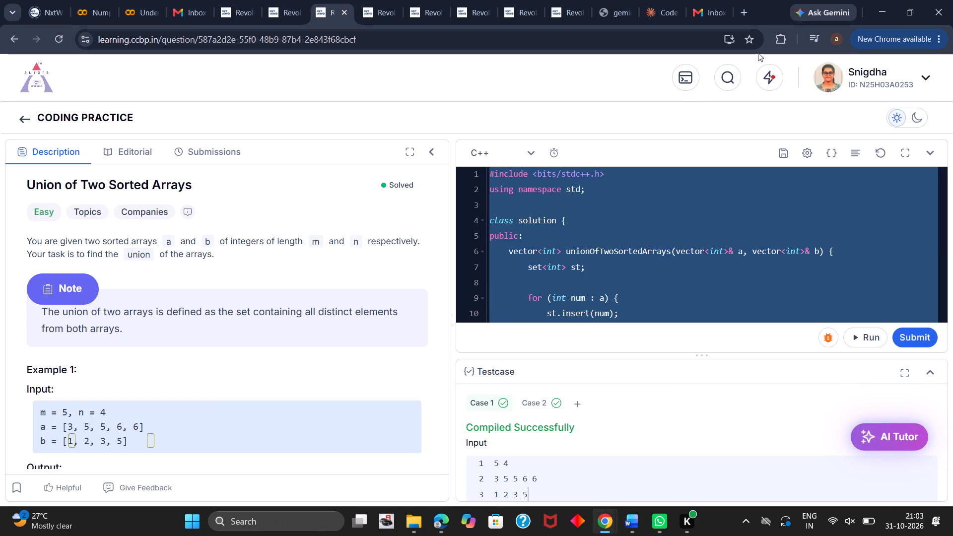
{"action": "left_click", "coordinate": [806, 10]}
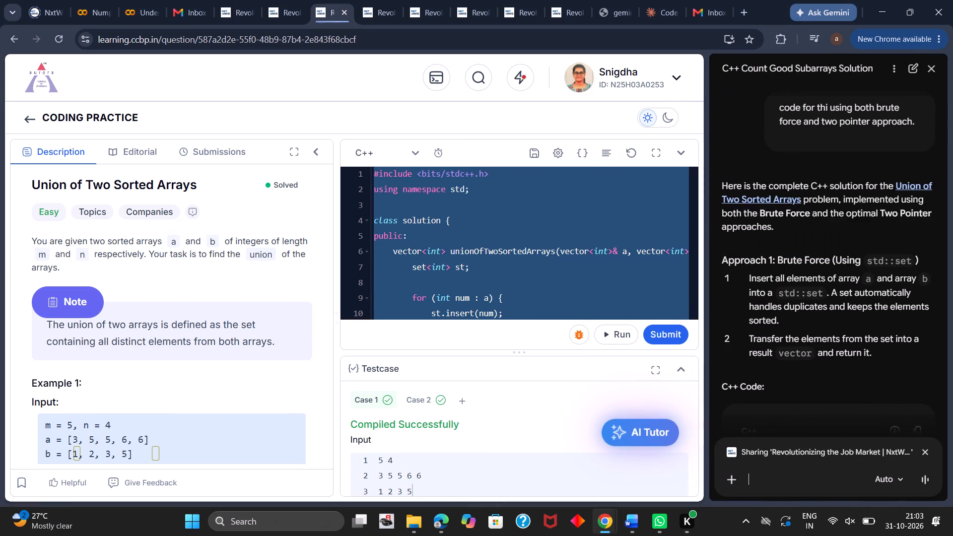
{"action": "scroll", "coordinate": [756, 351], "scroll_direction": "down", "scroll_amount": 6}
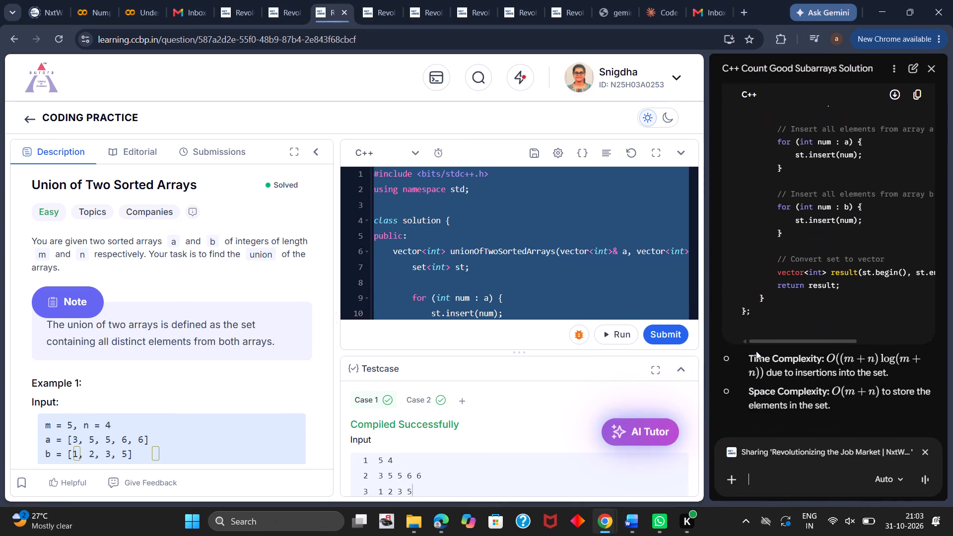
{"action": "scroll", "coordinate": [756, 351], "scroll_direction": "down", "scroll_amount": 3}
{"action": "left_click_drag", "start_coordinate": [841, 351], "coordinate": [826, 352]}
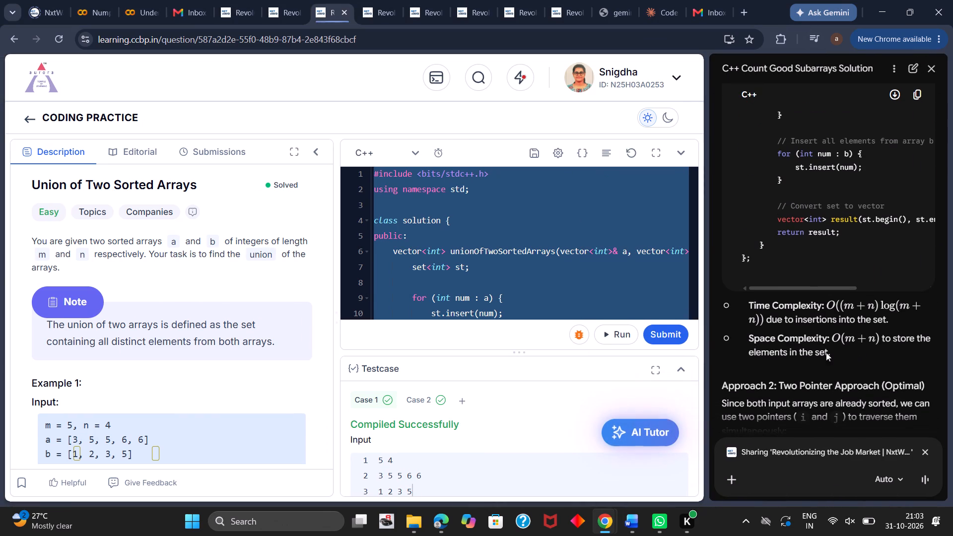
{"action": "left_click_drag", "start_coordinate": [826, 352], "coordinate": [725, 308]}
{"action": "key", "text": "ctrl+c"}
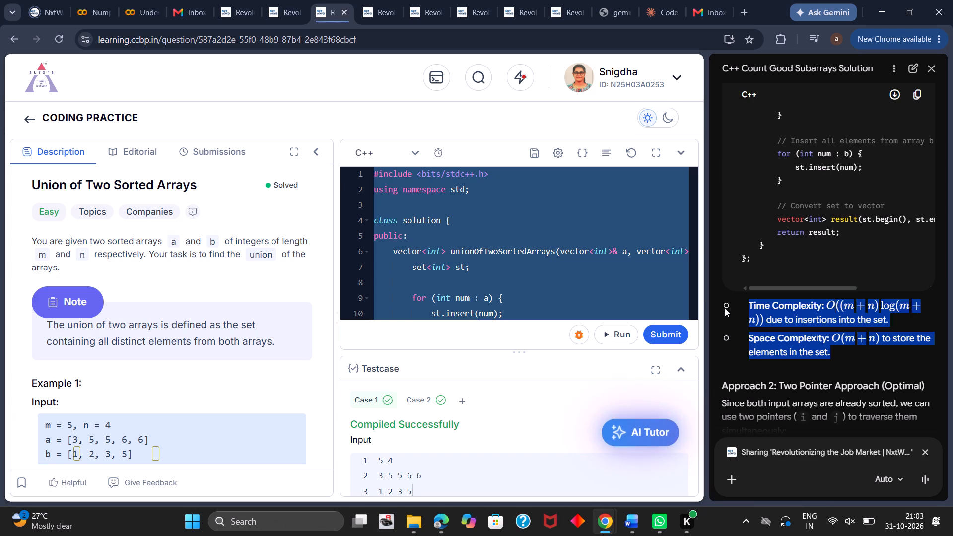
{"action": "key", "text": "alt+Tab"}
{"action": "left_click_drag", "start_coordinate": [526, 316], "coordinate": [437, 301]}
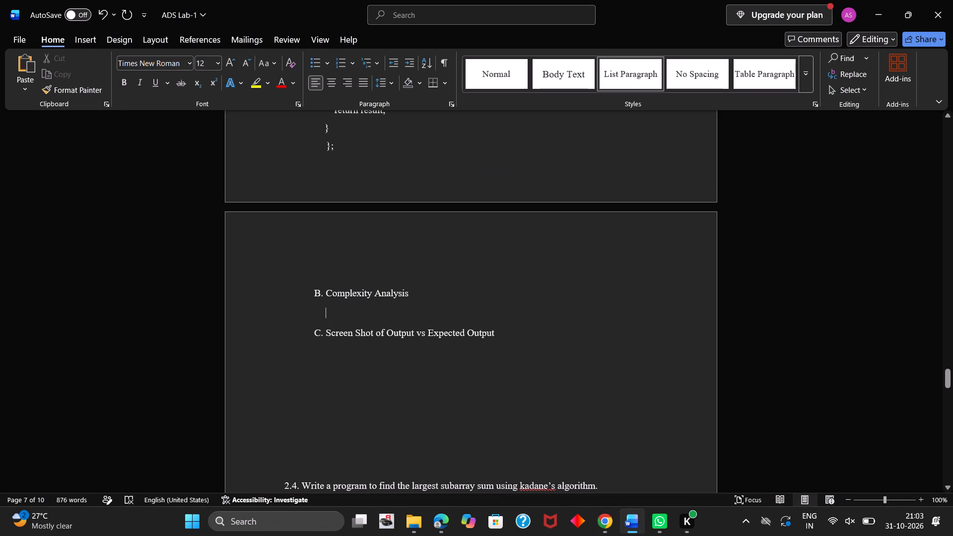
{"action": "left_click_drag", "start_coordinate": [437, 301], "coordinate": [426, 297]}
{"action": "key", "text": "ctrl+v"}
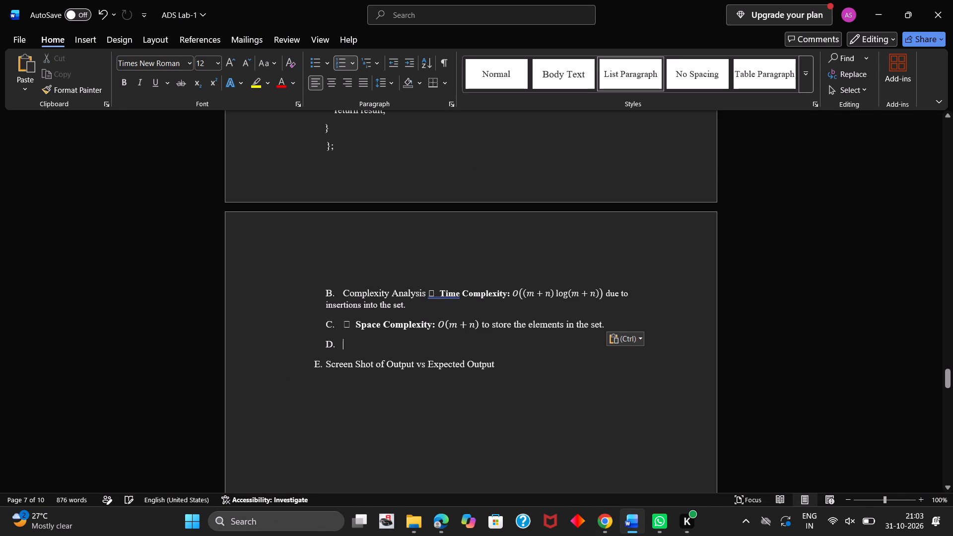
Undo the complexity points paste and paste them again on an unnumbered line below "B. Complexity Analysis".
{"action": "key", "text": "ctrl+a"}
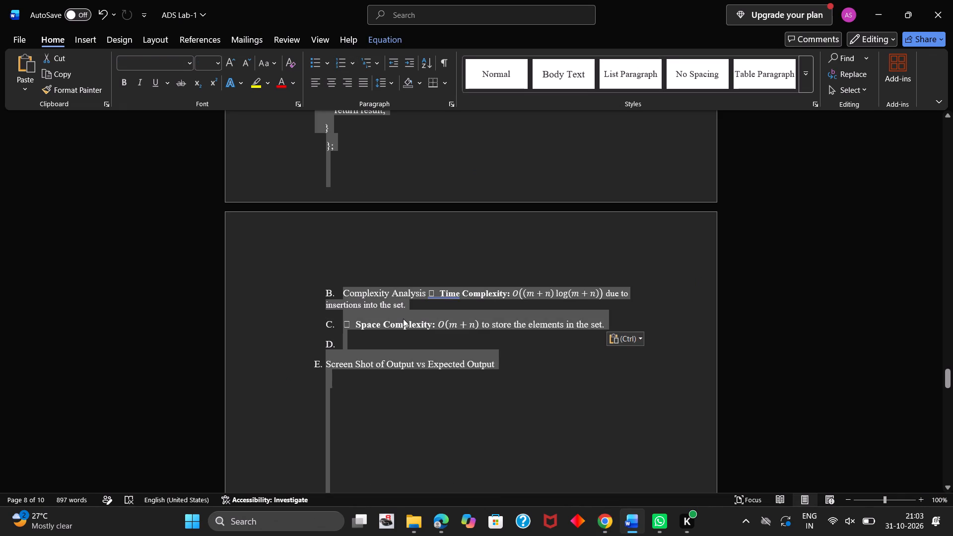
{"action": "left_click", "coordinate": [442, 394]}
{"action": "key", "text": "ctrl+z"}
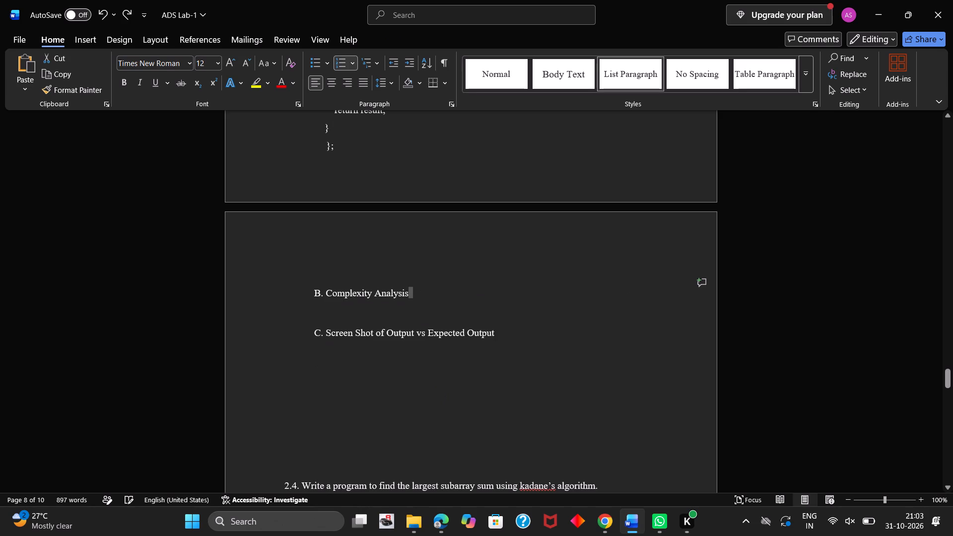
{"action": "left_click", "coordinate": [434, 302]}
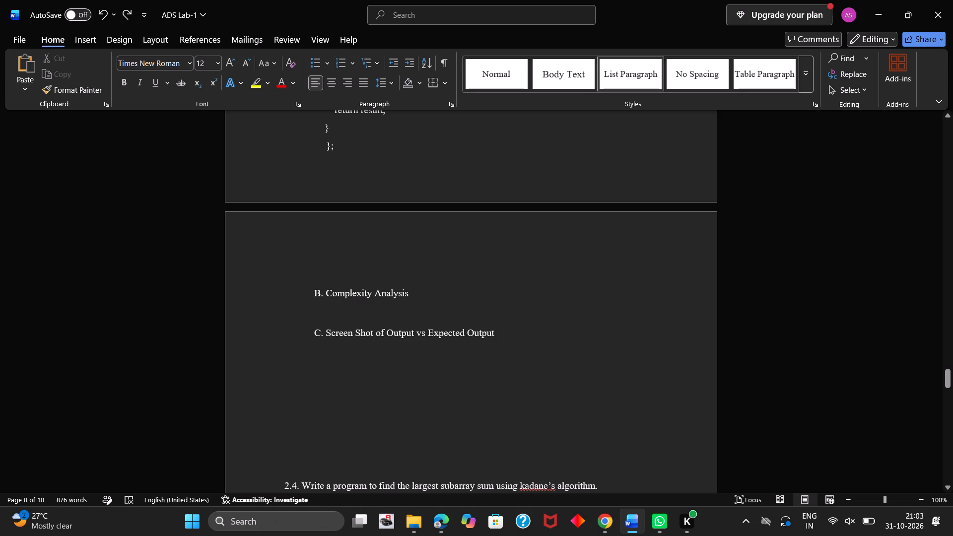
{"action": "key", "text": "Return"}
{"action": "key", "text": "BackSpace"}
{"action": "key", "text": "ctrl+v"}
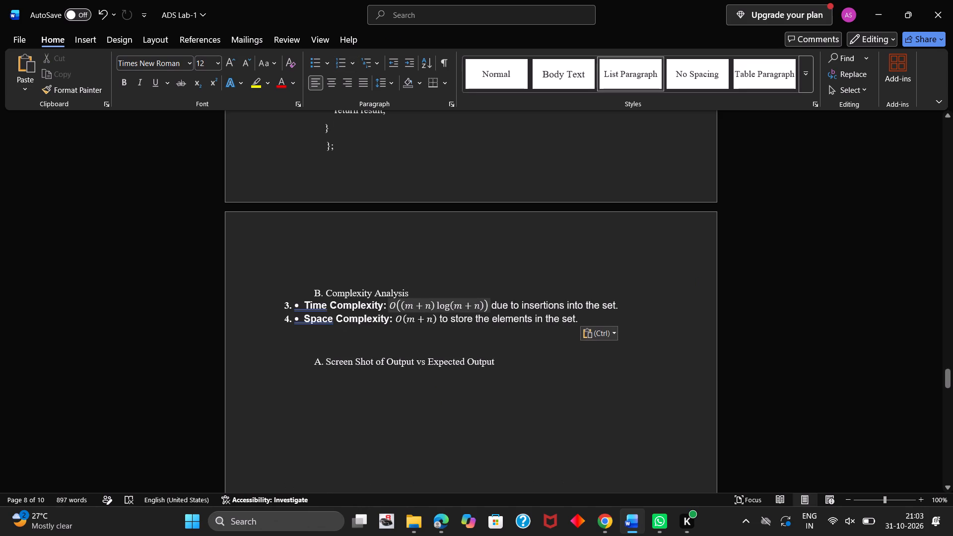
Remove the list numbers in front of the Time Complexity and Space Complexity bullet points.
{"action": "left_click", "coordinate": [295, 302]}
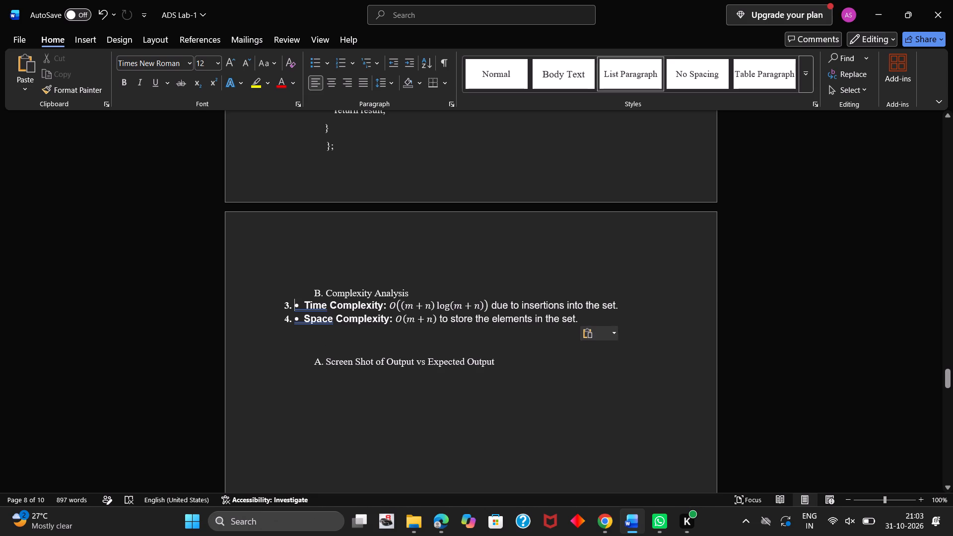
{"action": "key", "text": "BackSpace"}
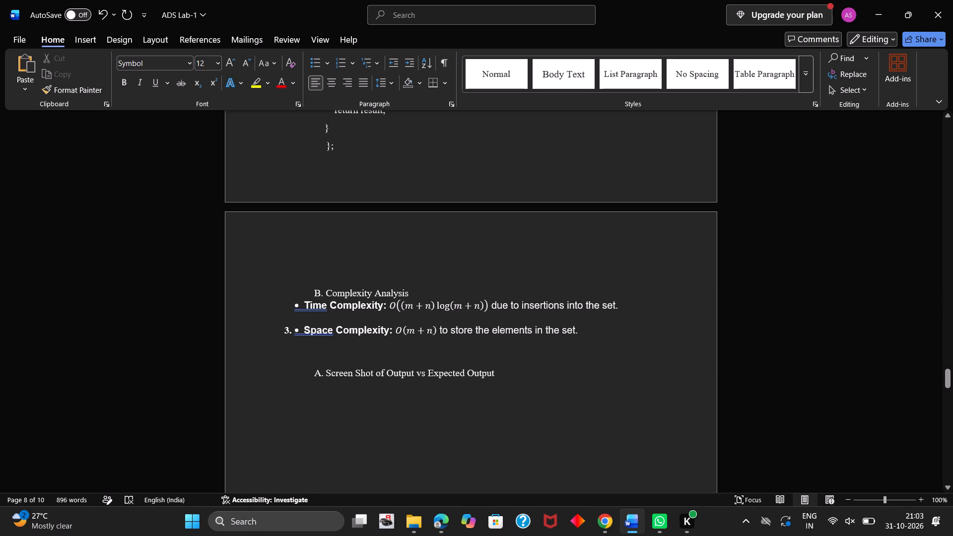
{"action": "left_click", "coordinate": [295, 330]}
{"action": "key", "text": "BackSpace"}
Insert an empty unnumbered line between "B. Complexity Analysis" and the Time Complexity point.
{"action": "left_click", "coordinate": [413, 295]}
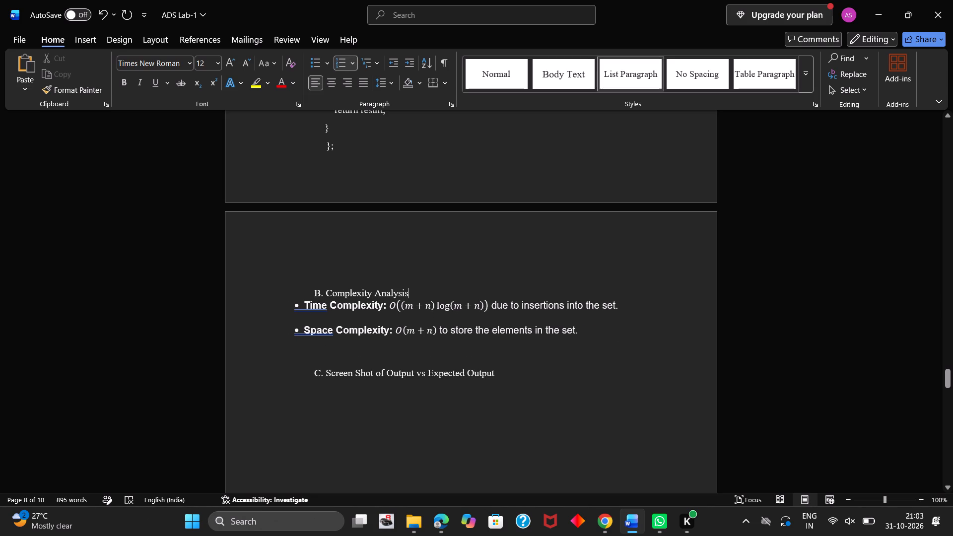
{"action": "key", "text": "Return"}
{"action": "key", "text": "BackSpace"}
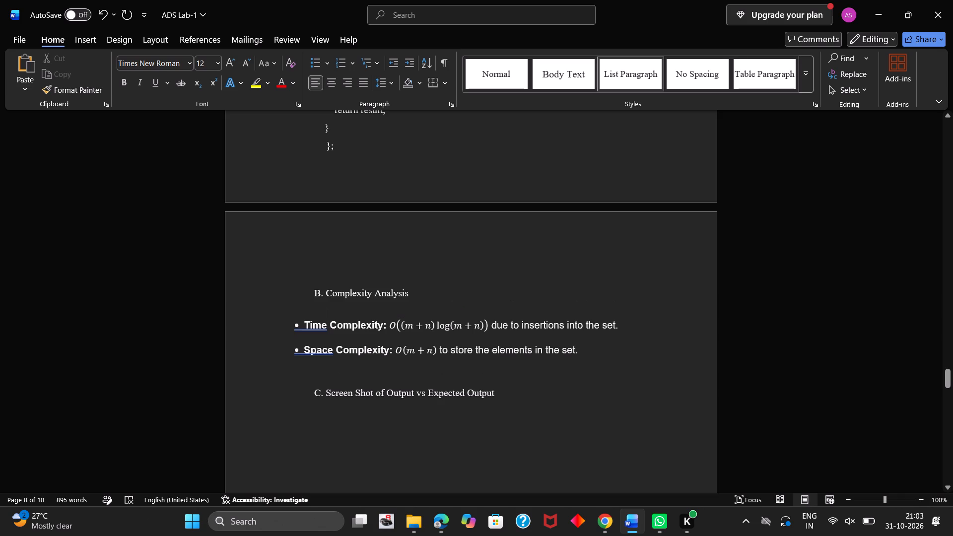
Capture the full screen of the Union of Two Sorted Arrays page in Chrome without the Gemini panel and paste it under "C. Screen Shot of Output vs Expected Output" in Word.
{"action": "key", "text": "alt+Tab"}
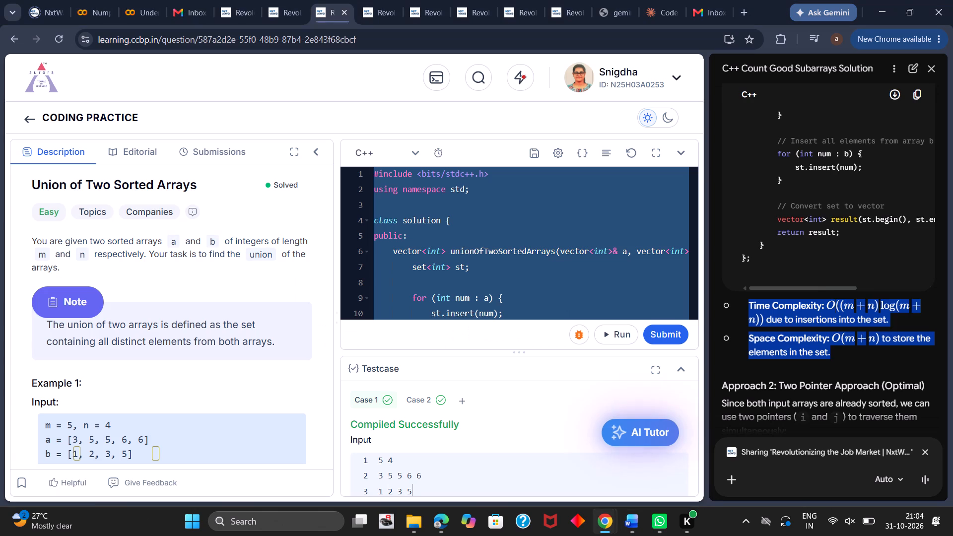
{"action": "left_click", "coordinate": [812, 7]}
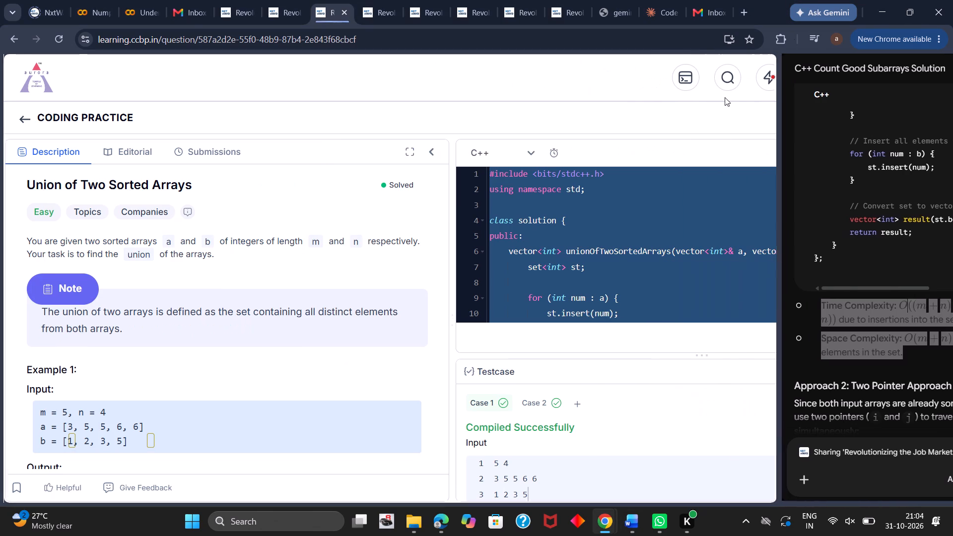
{"action": "left_click", "coordinate": [609, 249]}
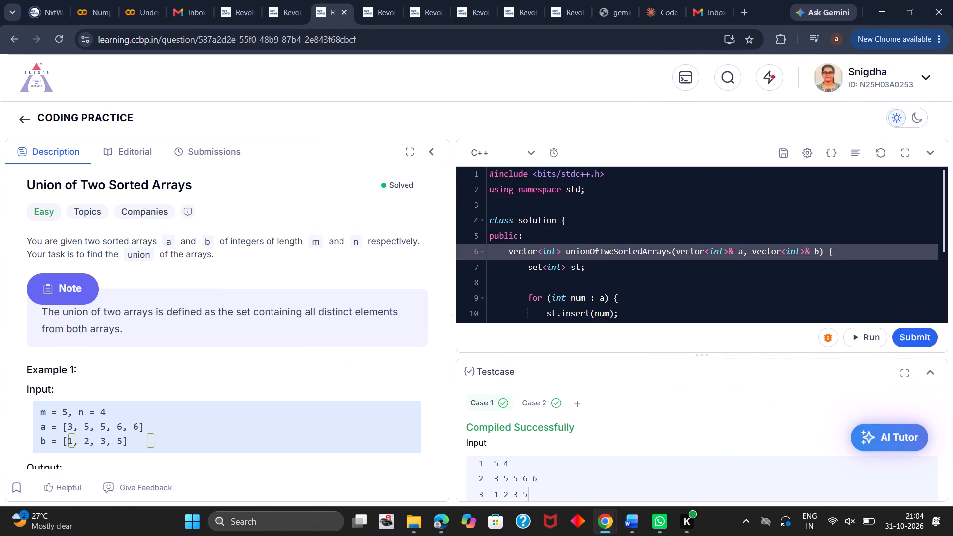
{"action": "key", "text": "Print"}
{"action": "left_click_drag", "start_coordinate": [0, 0], "coordinate": [119, 104]}
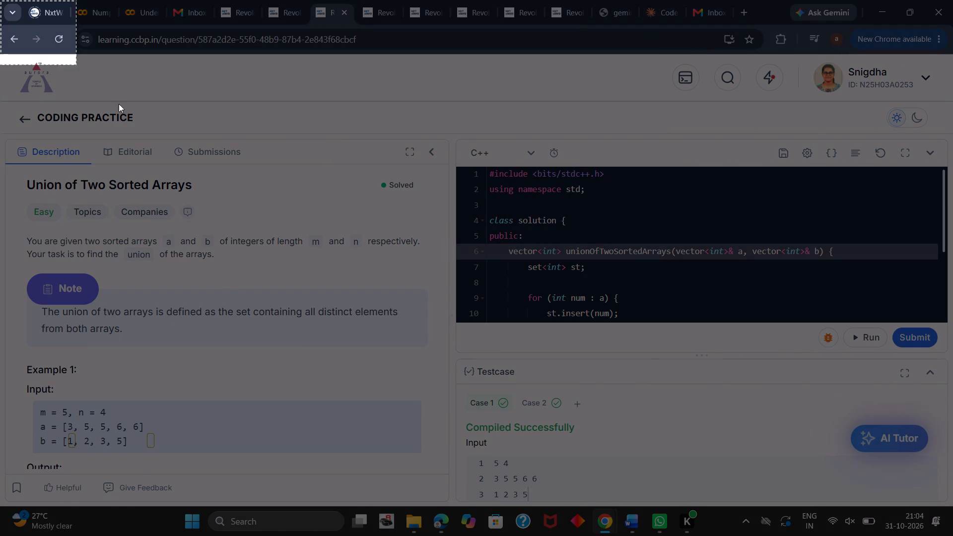
{"action": "left_click_drag", "start_coordinate": [119, 104], "coordinate": [951, 535]}
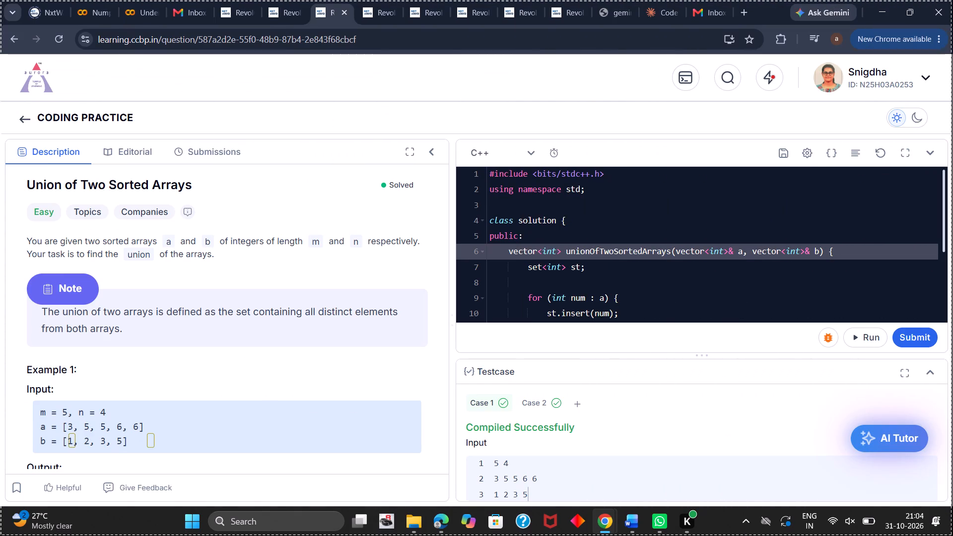
{"action": "key", "text": "ctrl+c"}
{"action": "key", "text": "alt+Tab"}
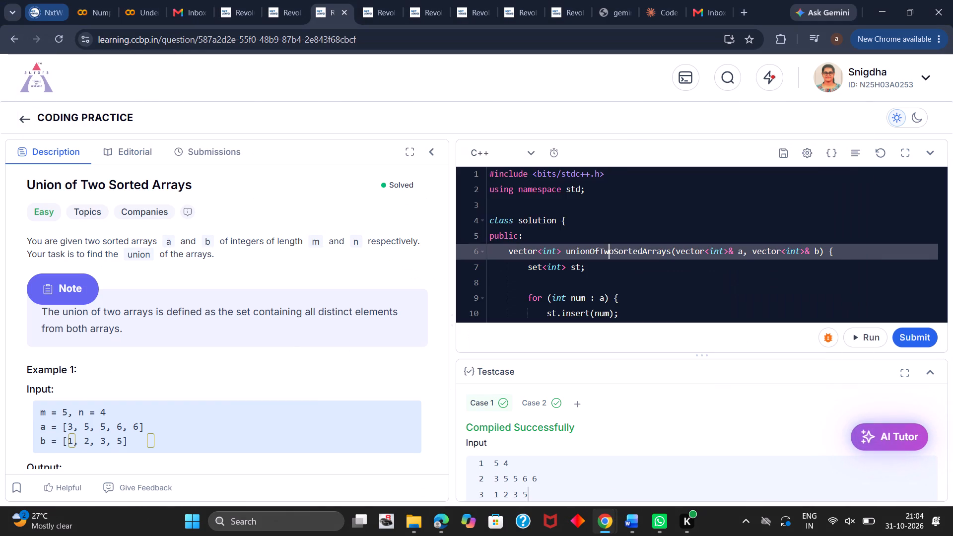
{"action": "key", "text": "alt+Tab"}
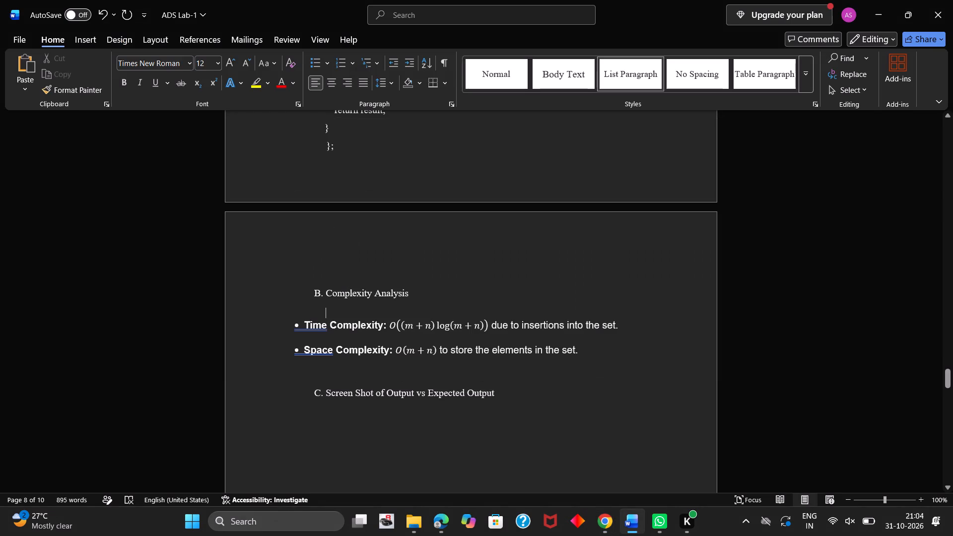
{"action": "left_click", "coordinate": [581, 396]}
{"action": "key", "text": "Return"}
{"action": "key", "text": "BackSpace"}
{"action": "key", "text": "ctrl+v"}
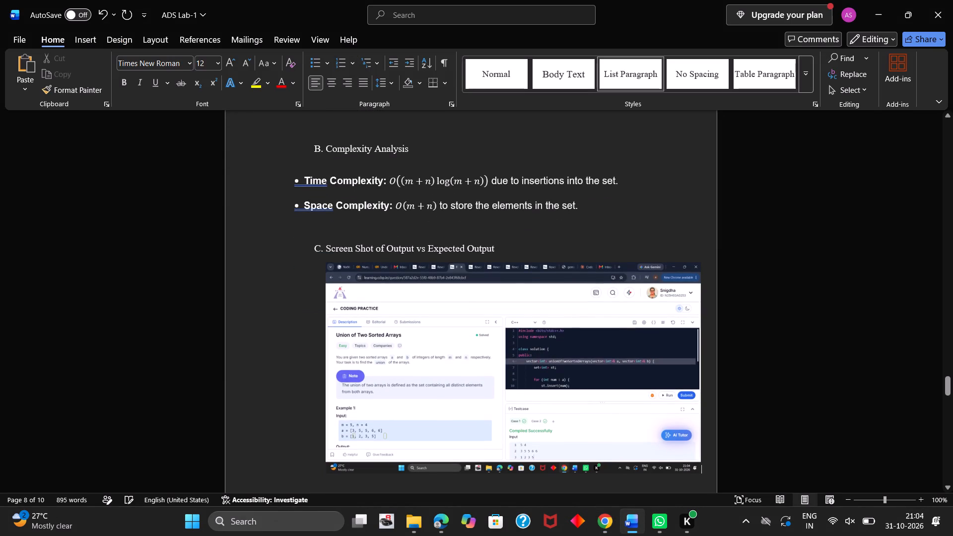
Capture the full Chrome screen showing the end of the code with Your Output and Expected, and paste it after the first screenshot in Word.
{"action": "key", "text": "alt+Tab"}
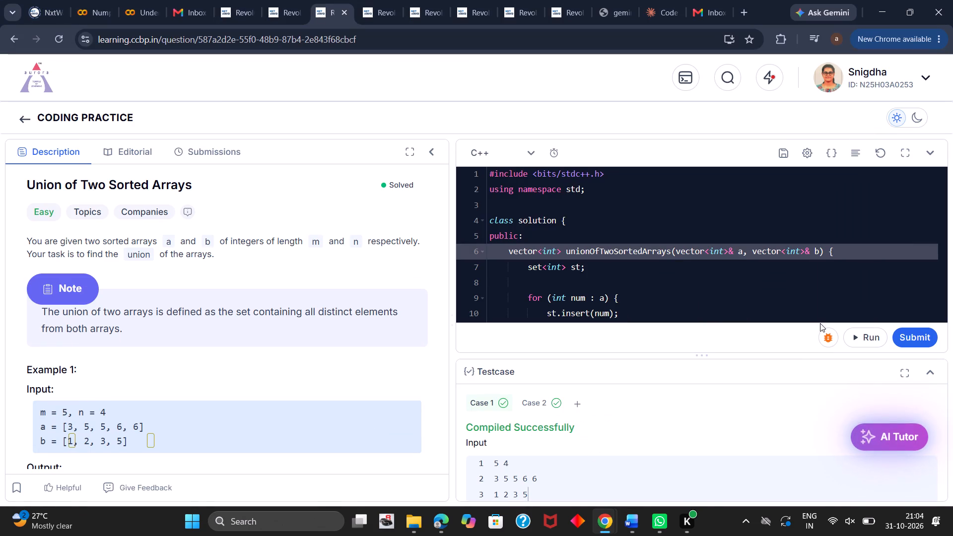
{"action": "scroll", "coordinate": [770, 404], "scroll_direction": "down", "scroll_amount": 3}
{"action": "scroll", "coordinate": [770, 404], "scroll_direction": "up", "scroll_amount": 1}
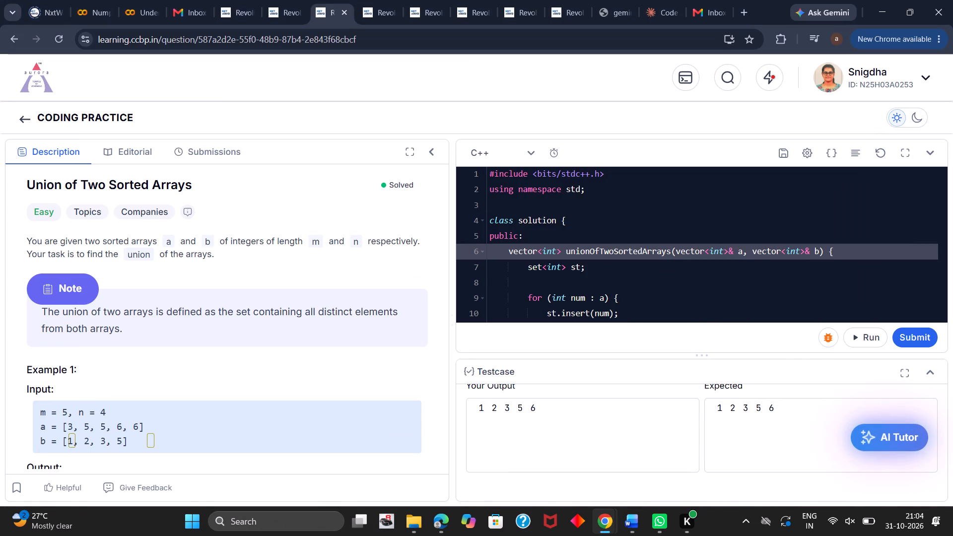
{"action": "scroll", "coordinate": [770, 404], "scroll_direction": "up", "scroll_amount": 1}
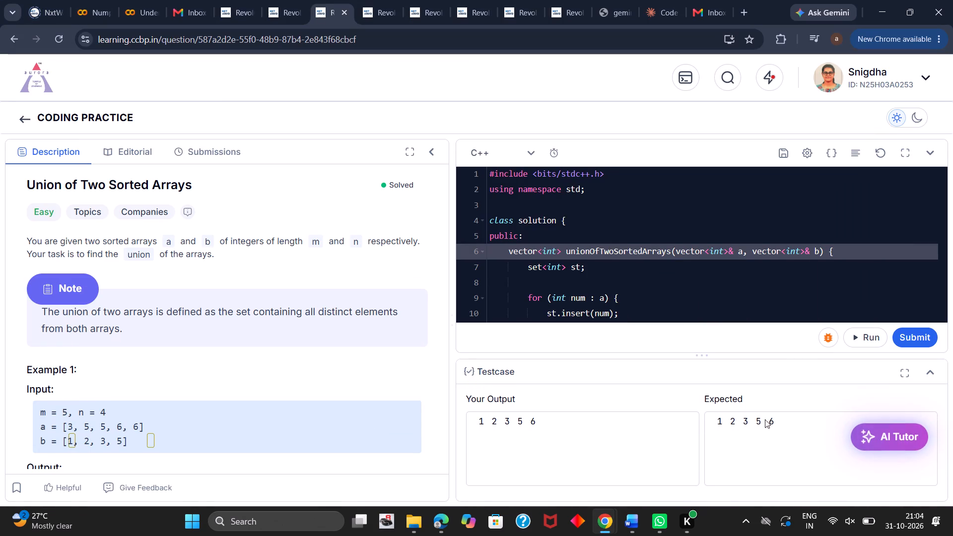
{"action": "scroll", "coordinate": [740, 272], "scroll_direction": "down", "scroll_amount": 7}
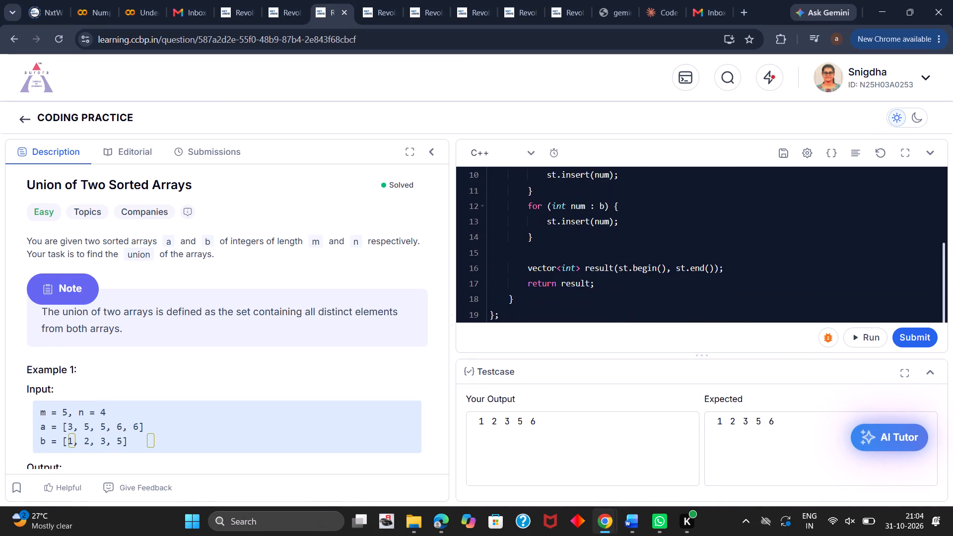
{"action": "key", "text": "Print"}
{"action": "left_click_drag", "start_coordinate": [0, 0], "coordinate": [286, 239]}
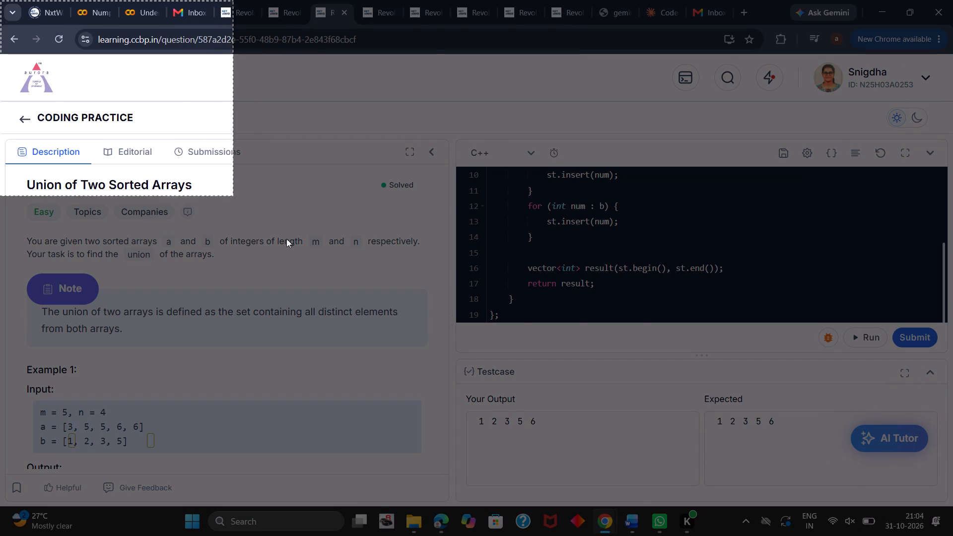
{"action": "left_click_drag", "start_coordinate": [286, 239], "coordinate": [952, 535]}
{"action": "key", "text": "ctrl+c"}
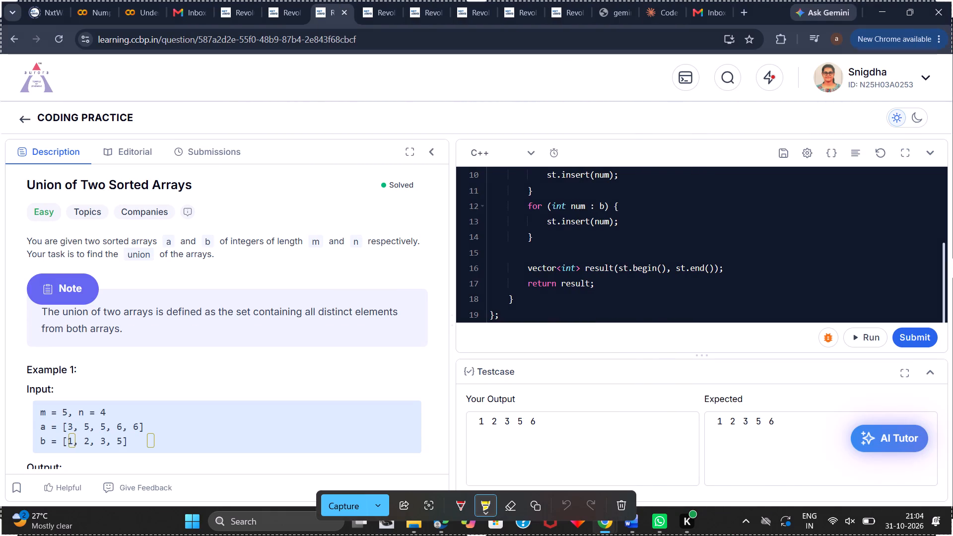
{"action": "key", "text": "alt+Tab"}
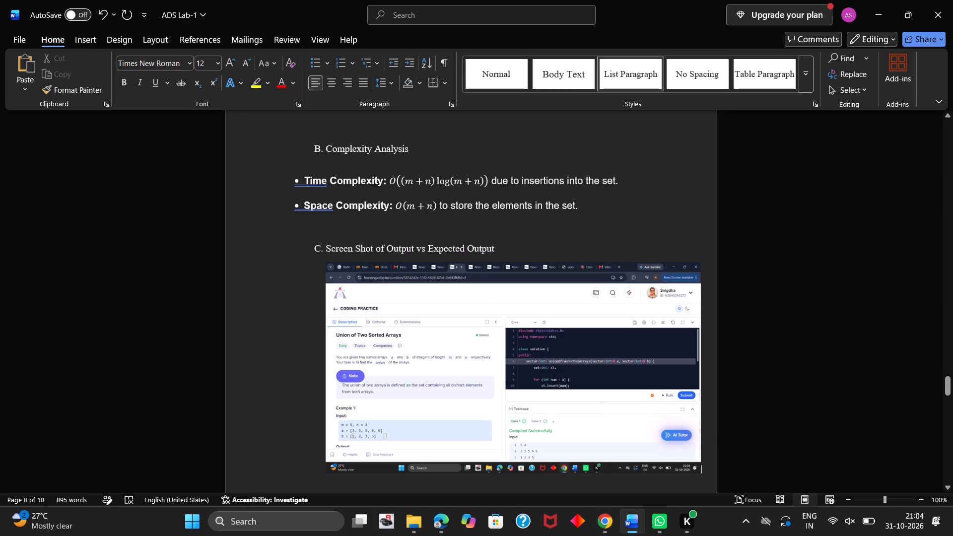
{"action": "key", "text": "ctrl+v"}
Add a new line after the second output screenshot in question 2.3.
{"action": "scroll", "coordinate": [840, 436], "scroll_direction": "down", "scroll_amount": 2}
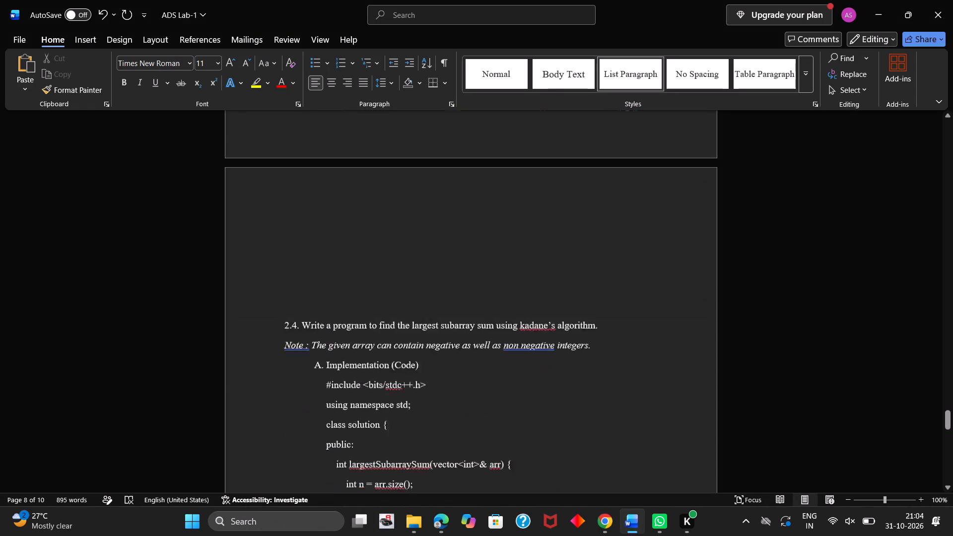
{"action": "scroll", "coordinate": [840, 436], "scroll_direction": "down", "scroll_amount": 2}
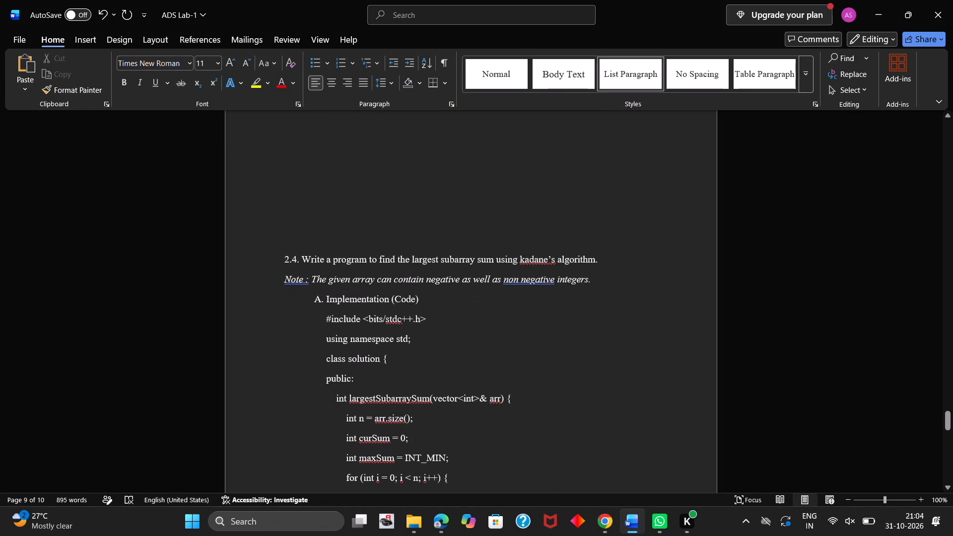
{"action": "key", "text": "Return"}
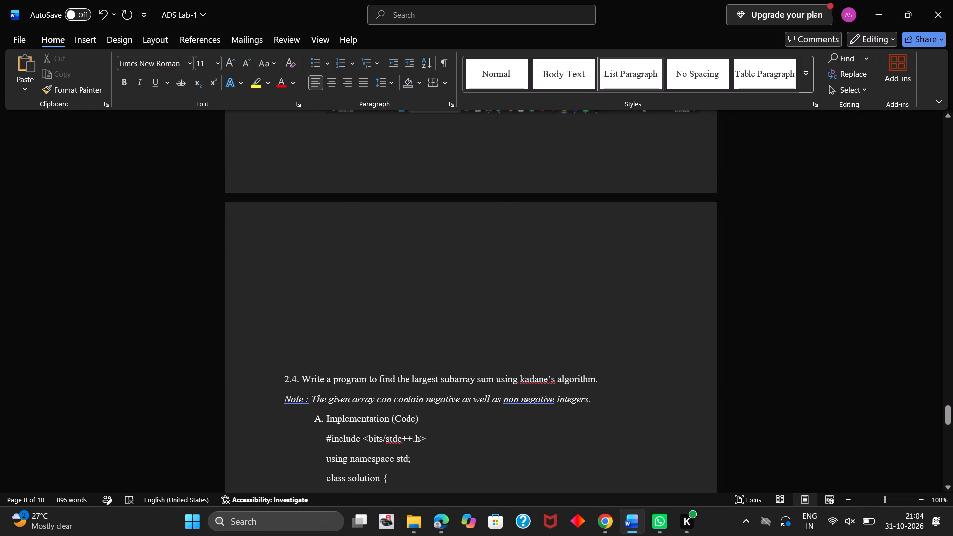
Copy the heading "Approach 2: Two Pointer Approach" from Gemini in Chrome and paste it in bold below the second output screenshot in Word.
{"action": "key", "text": "alt+Tab"}
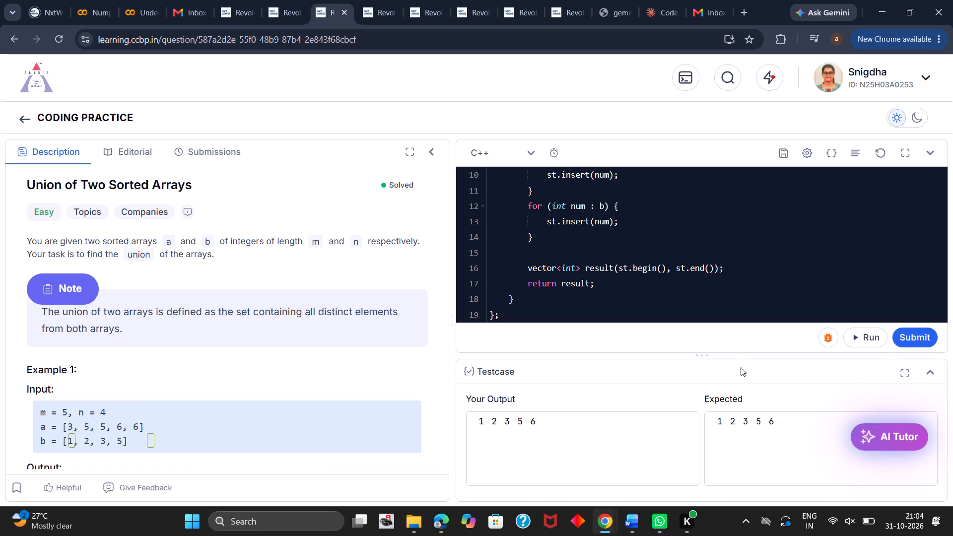
{"action": "left_click", "coordinate": [832, 15]}
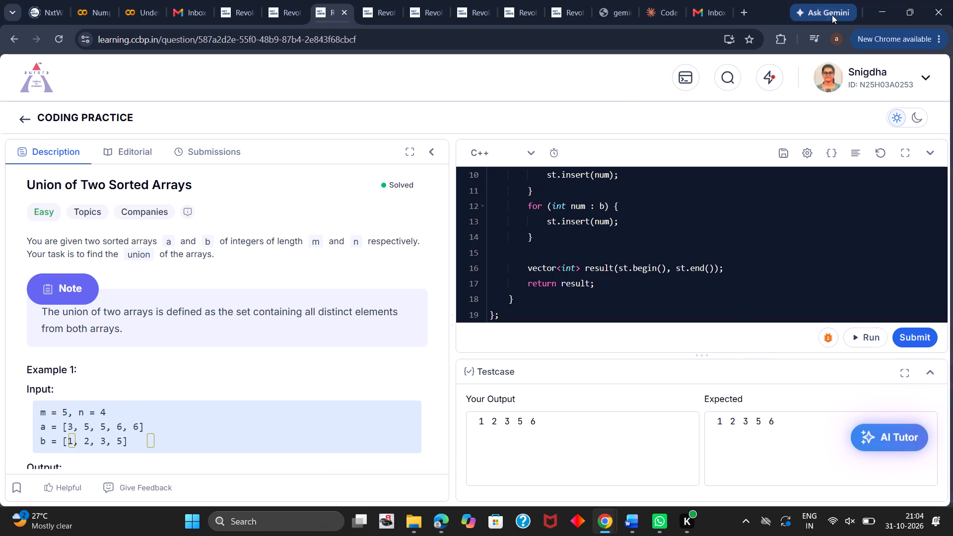
{"action": "scroll", "coordinate": [823, 284], "scroll_direction": "down", "scroll_amount": 6}
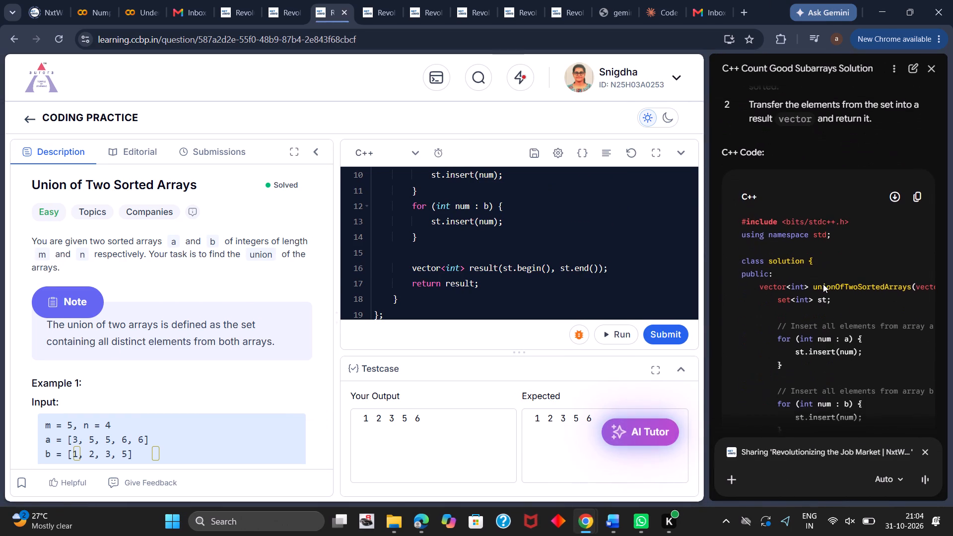
{"action": "scroll", "coordinate": [823, 284], "scroll_direction": "down", "scroll_amount": 7}
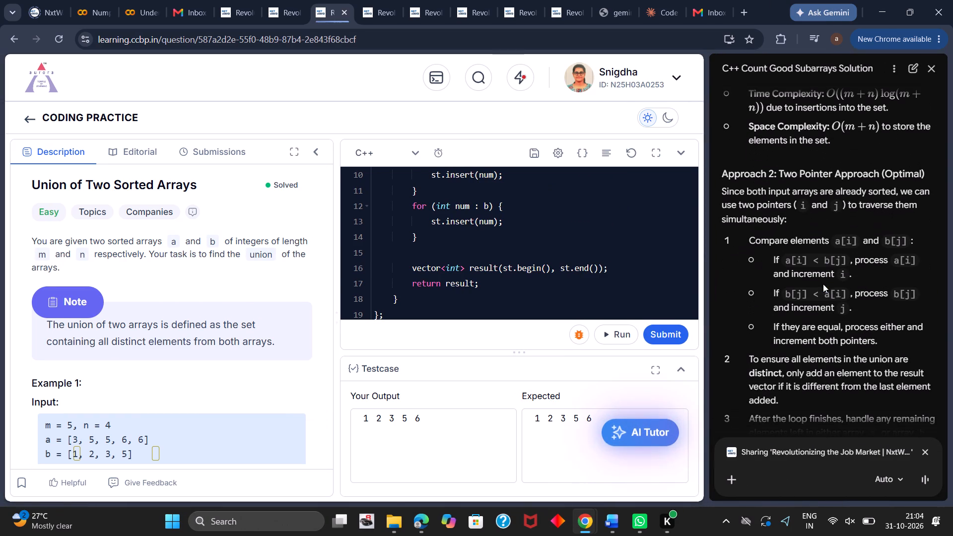
{"action": "left_click_drag", "start_coordinate": [881, 174], "coordinate": [847, 173]}
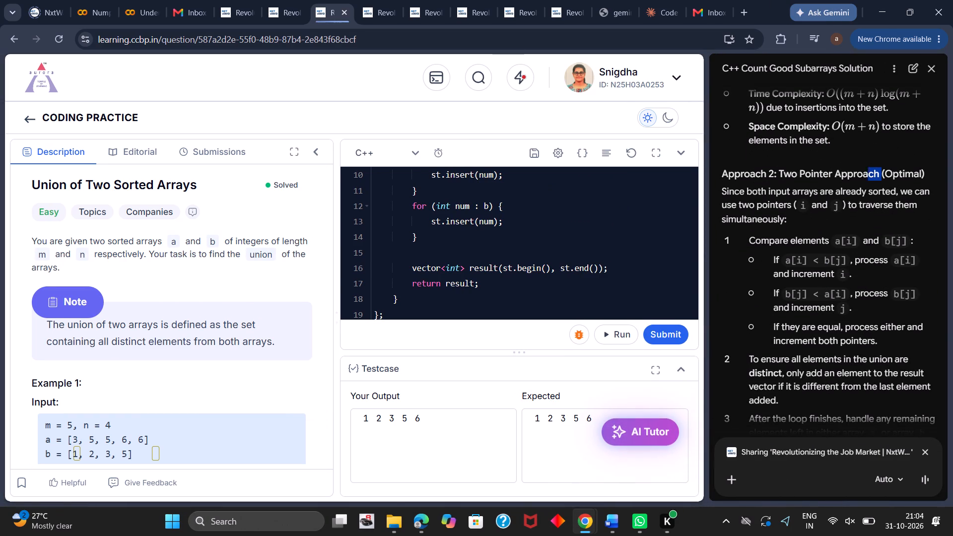
{"action": "left_click_drag", "start_coordinate": [847, 173], "coordinate": [718, 172]}
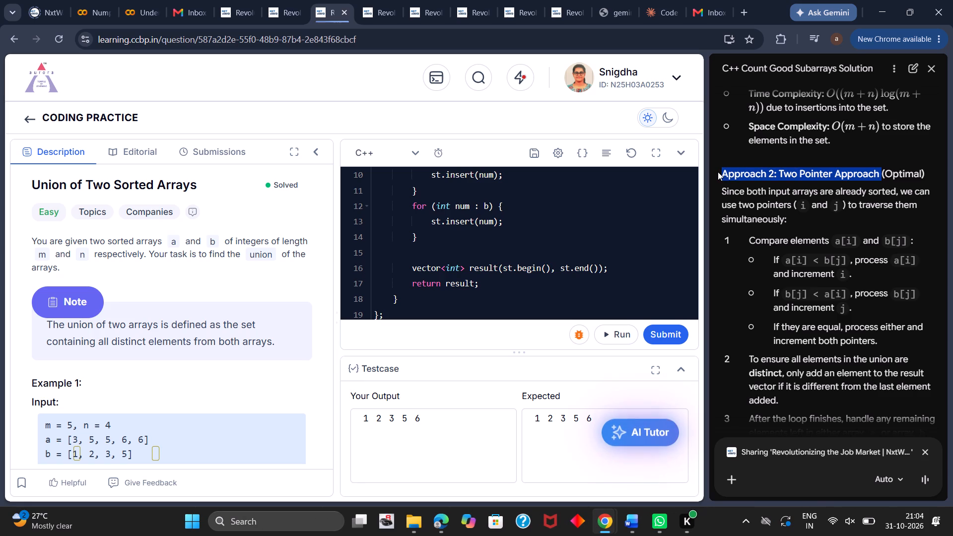
{"action": "key", "text": "ctrl+c"}
{"action": "key", "text": "alt+Tab"}
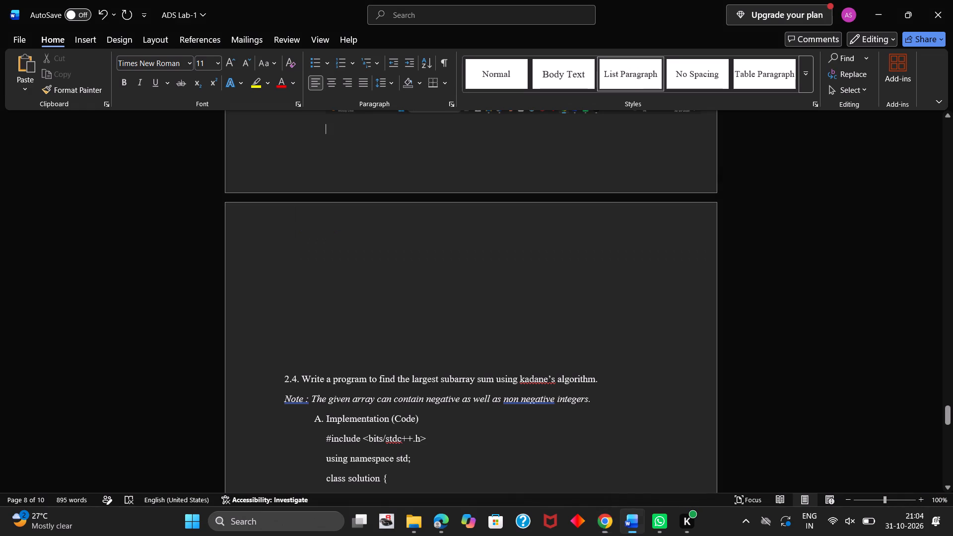
{"action": "key", "text": "BackSpace"}
{"action": "key", "text": "ctrl+b"}
{"action": "key", "text": "ctrl+v"}
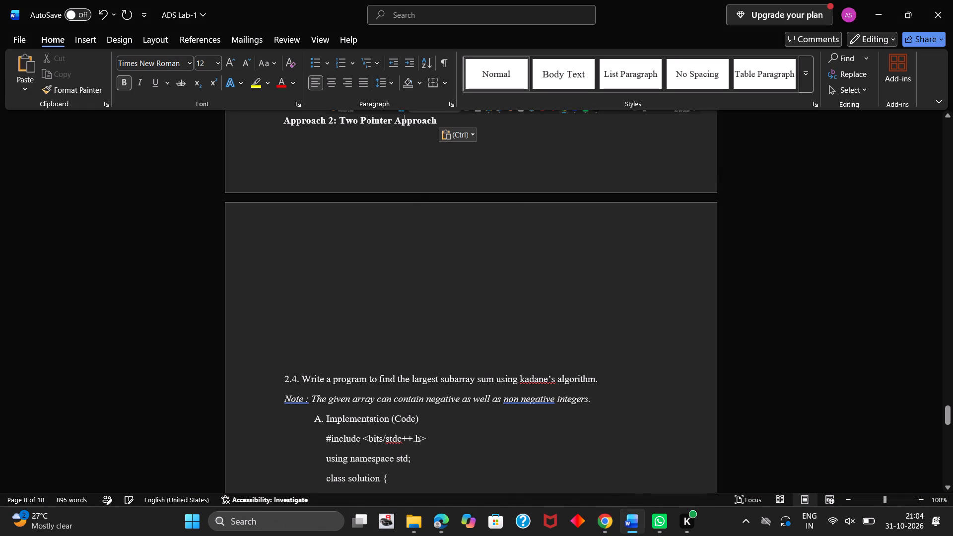
{"action": "key", "text": "Return"}
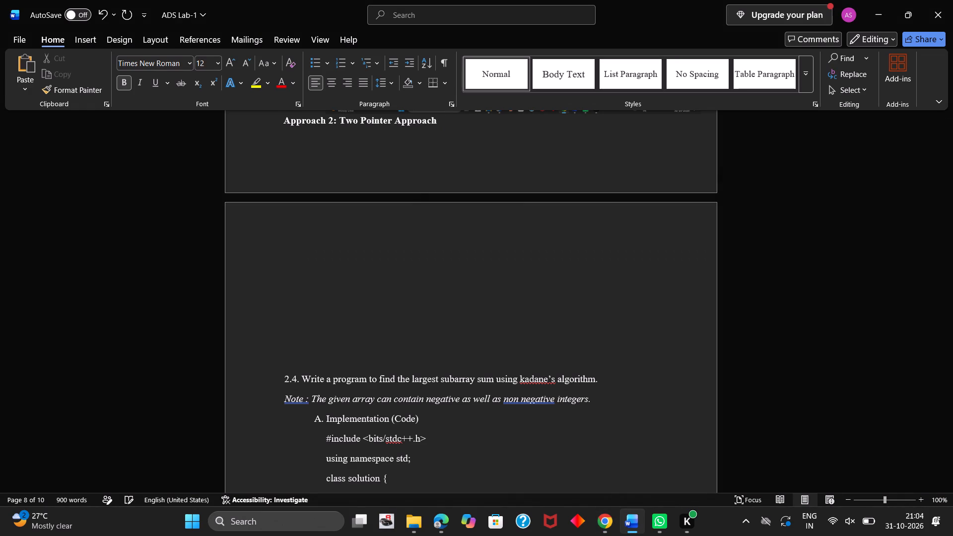
{"action": "key", "text": "ctrl+b"}
Insert five blank lines before the "Approach 2: Two Pointer Approach" heading to move it to the next page.
{"action": "scroll", "coordinate": [416, 199], "scroll_direction": "up", "scroll_amount": 1}
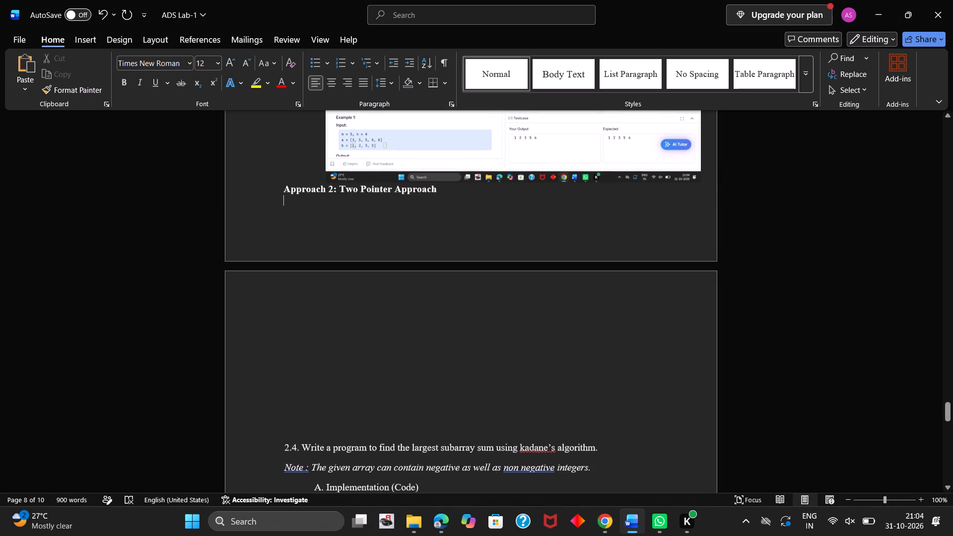
{"action": "left_click", "coordinate": [280, 188]}
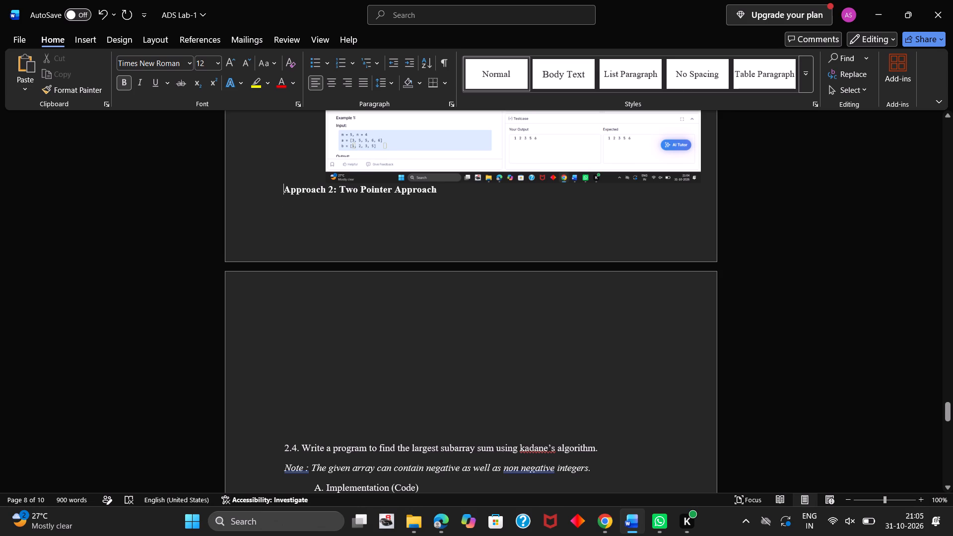
{"action": "key", "text": "Return"}
{"action": "key", "text": "Return"}
{"action": "key", "text": "Return"}
{"action": "key", "text": "Return"}
{"action": "key", "text": "Return"}
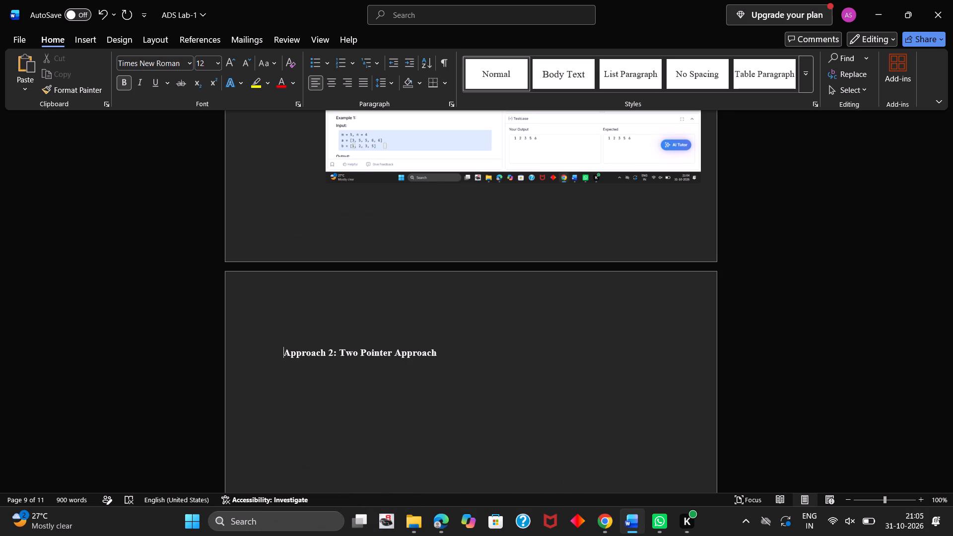
Add two new lines after the "Approach 2: Two Pointer Approach" heading and turn bold off for the text there.
{"action": "left_click", "coordinate": [450, 349]}
{"action": "key", "text": "Return"}
{"action": "key", "text": "Return"}
{"action": "key", "text": "ctrl+b"}
Copy "Implementation (Code)" from Approach 1 of question 2.3 and paste it directly below the Approach 2 heading.
{"action": "scroll", "coordinate": [450, 349], "scroll_direction": "up", "scroll_amount": 3}
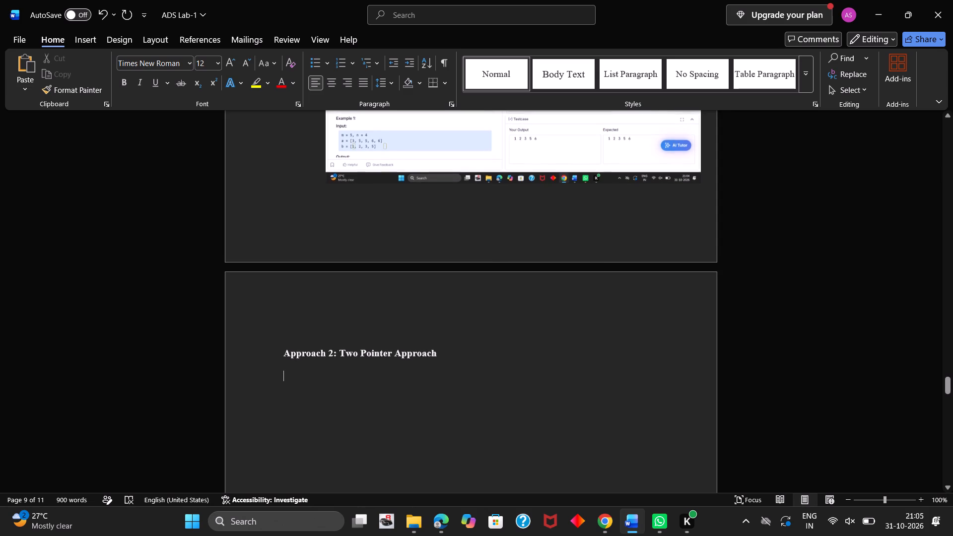
{"action": "scroll", "coordinate": [450, 349], "scroll_direction": "up", "scroll_amount": 4}
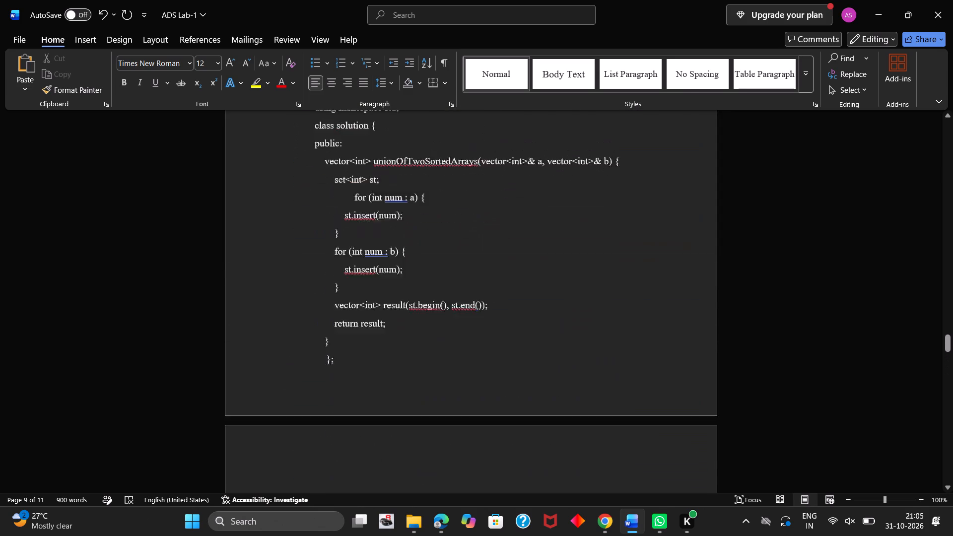
{"action": "scroll", "coordinate": [450, 349], "scroll_direction": "up", "scroll_amount": 2}
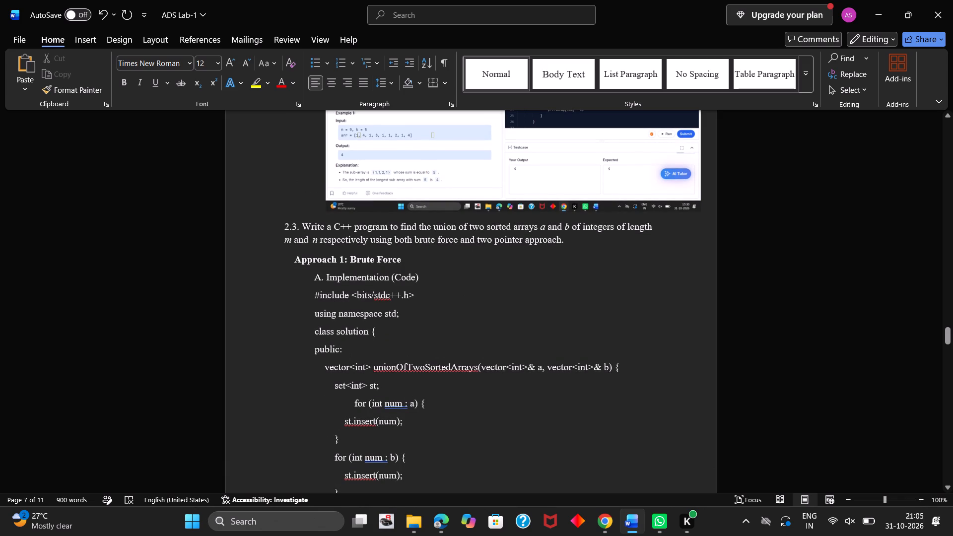
{"action": "left_click_drag", "start_coordinate": [420, 279], "coordinate": [311, 278]}
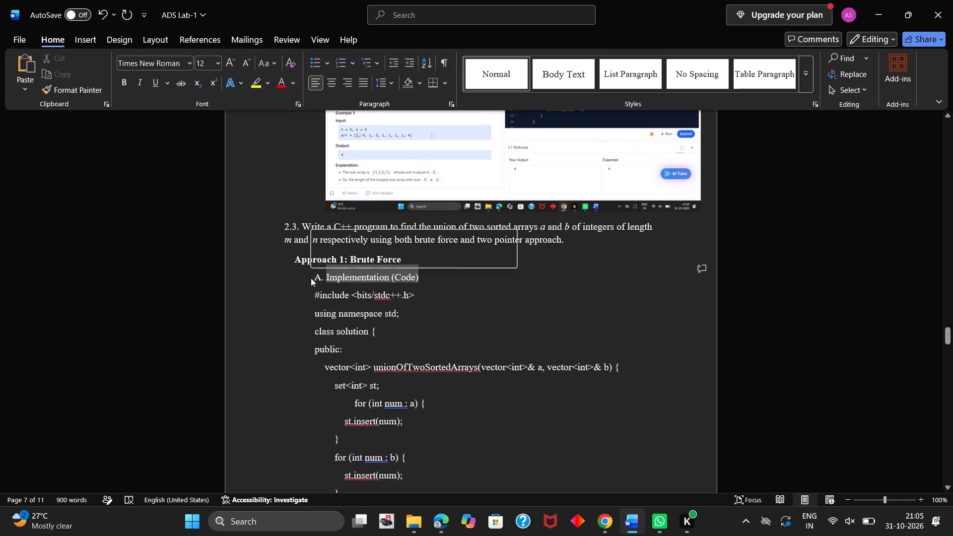
{"action": "key", "text": "ctrl+c"}
{"action": "scroll", "coordinate": [421, 367], "scroll_direction": "down", "scroll_amount": 3}
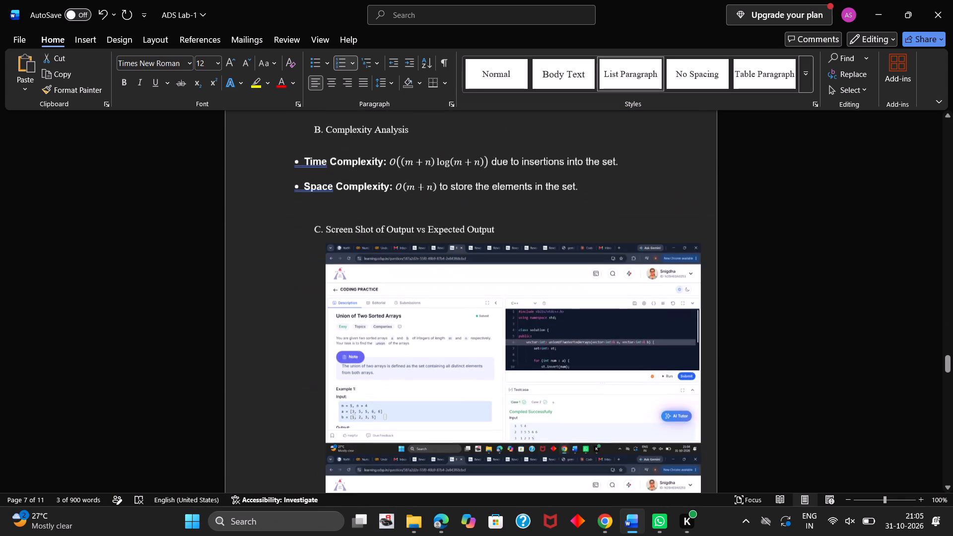
{"action": "scroll", "coordinate": [421, 367], "scroll_direction": "down", "scroll_amount": 8}
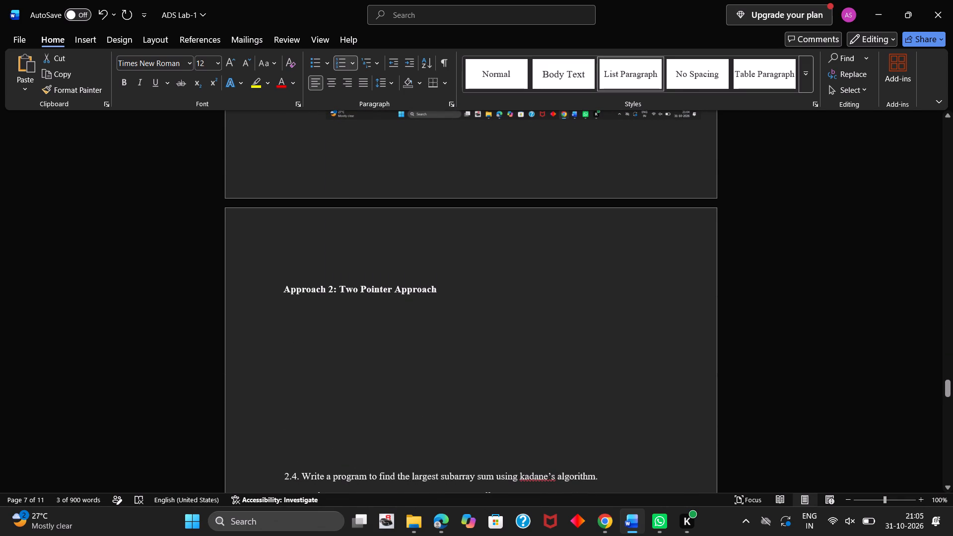
{"action": "left_click", "coordinate": [390, 324]}
{"action": "key", "text": "BackSpace"}
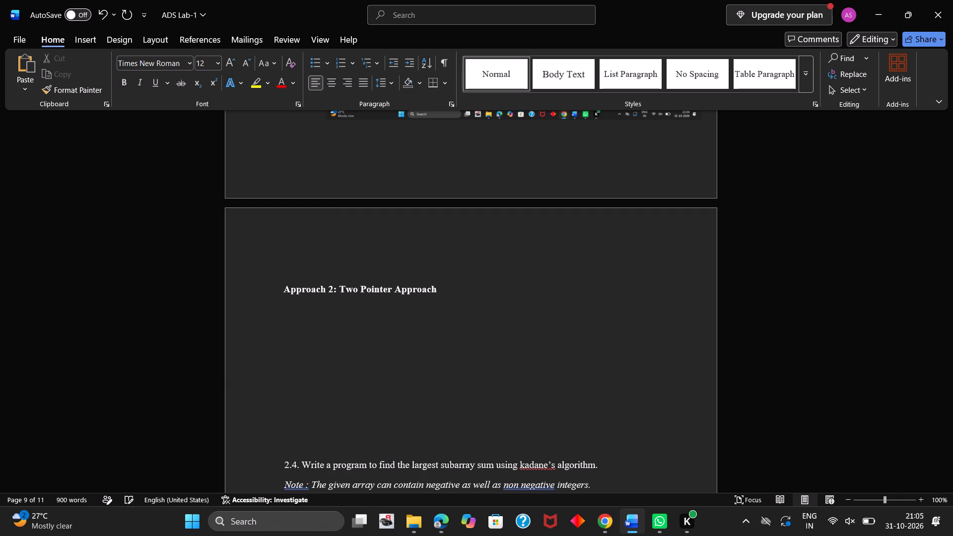
{"action": "key", "text": "ctrl+v"}
Apply the A. B. C. numbering format to "Implementation (Code)" under the Approach 2 heading.
{"action": "scroll", "coordinate": [359, 265], "scroll_direction": "up", "scroll_amount": 1}
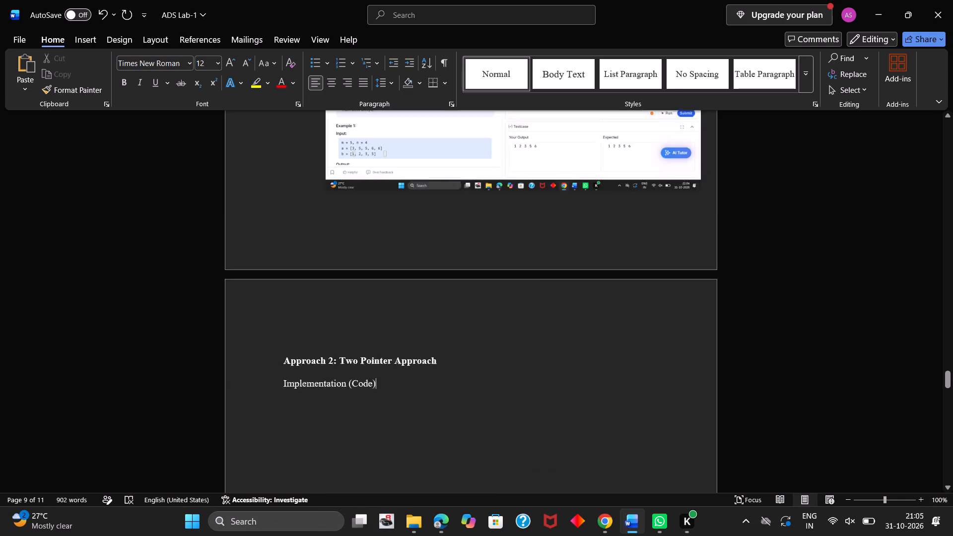
{"action": "scroll", "coordinate": [359, 265], "scroll_direction": "up", "scroll_amount": 4}
{"action": "scroll", "coordinate": [353, 221], "scroll_direction": "down", "scroll_amount": 1}
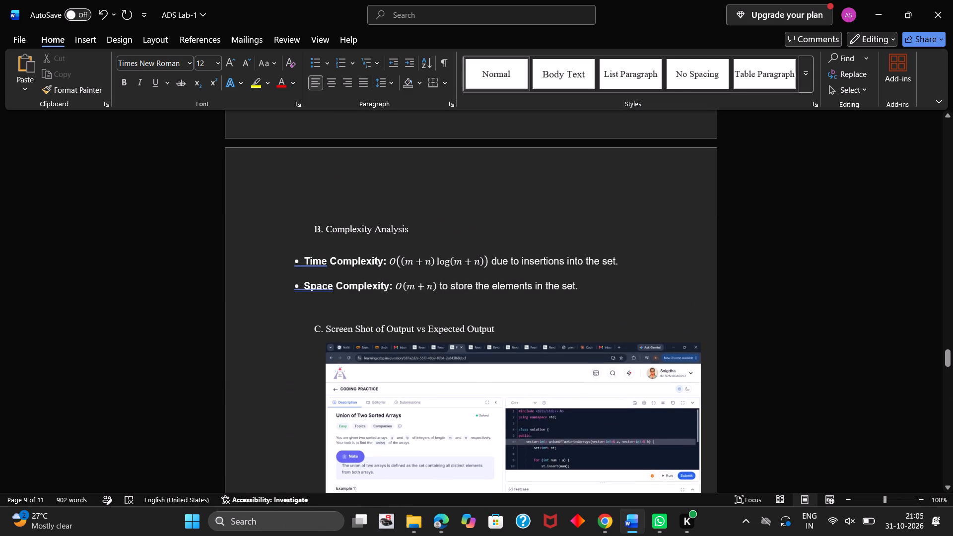
{"action": "scroll", "coordinate": [353, 221], "scroll_direction": "down", "scroll_amount": 6}
{"action": "scroll", "coordinate": [356, 263], "scroll_direction": "up", "scroll_amount": 2}
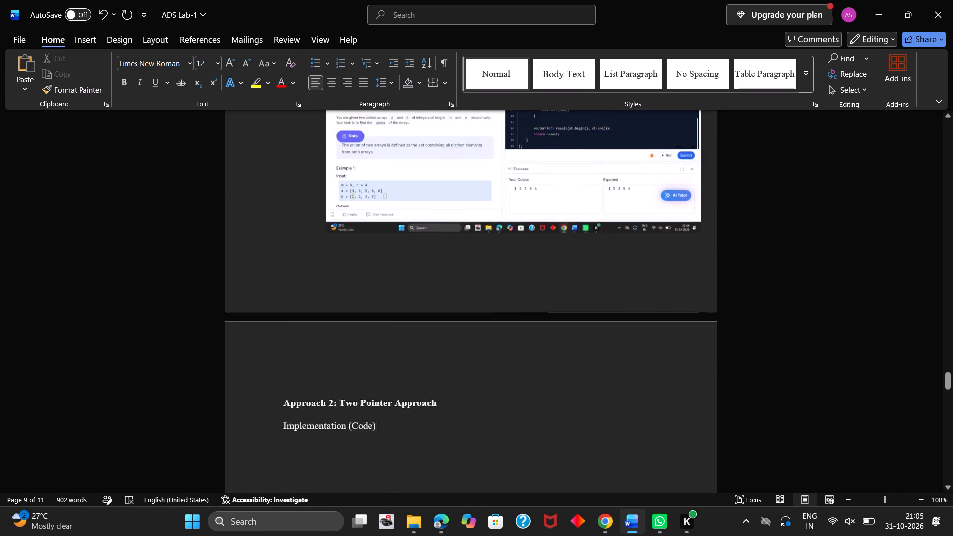
{"action": "scroll", "coordinate": [356, 263], "scroll_direction": "up", "scroll_amount": 1}
{"action": "scroll", "coordinate": [356, 263], "scroll_direction": "down", "scroll_amount": 1}
{"action": "left_click_drag", "start_coordinate": [382, 254], "coordinate": [321, 254]}
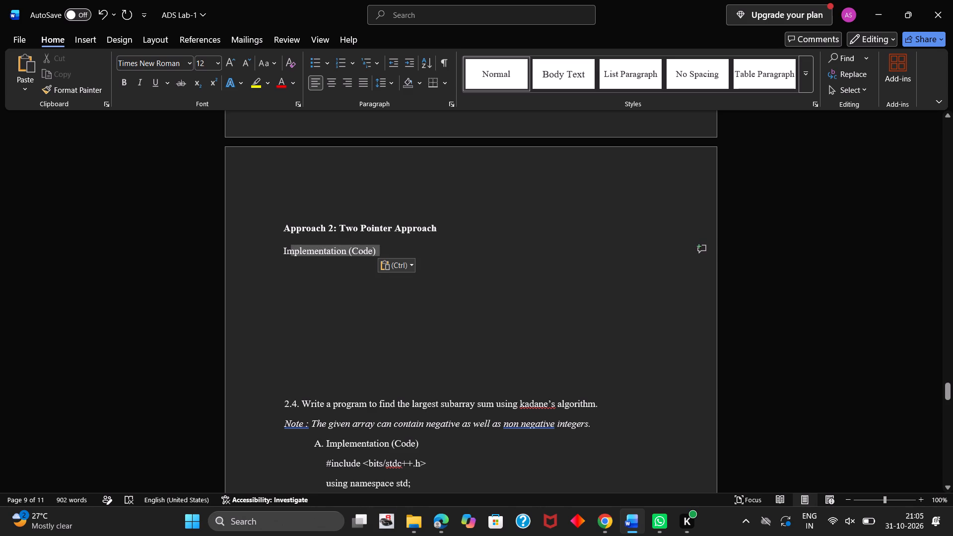
{"action": "left_click_drag", "start_coordinate": [321, 254], "coordinate": [301, 254]}
{"action": "left_click", "coordinate": [331, 61]}
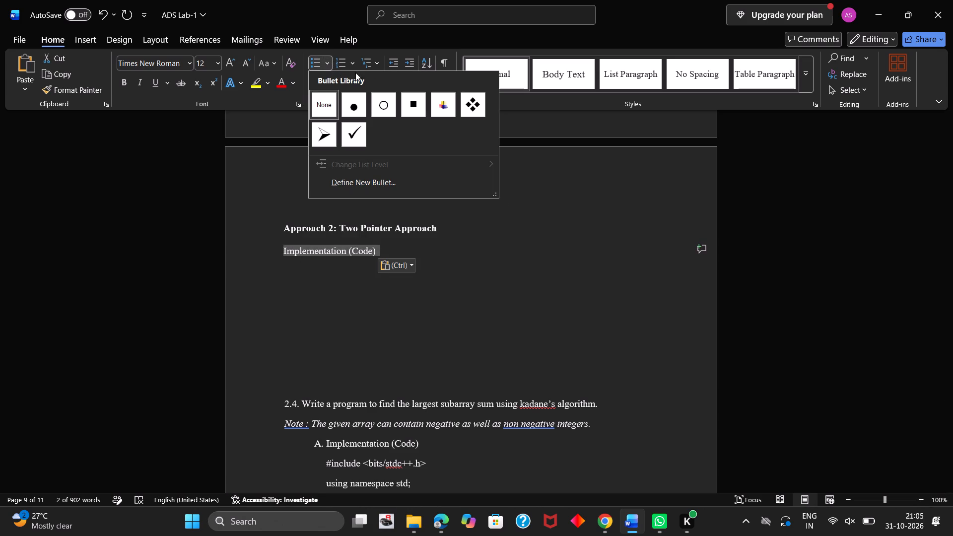
{"action": "left_click", "coordinate": [353, 62]}
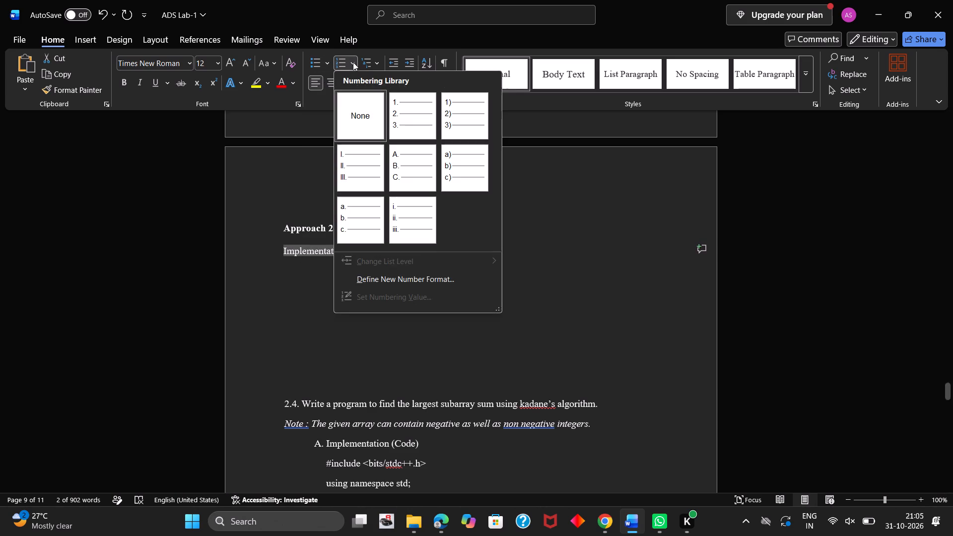
{"action": "left_click", "coordinate": [410, 182]}
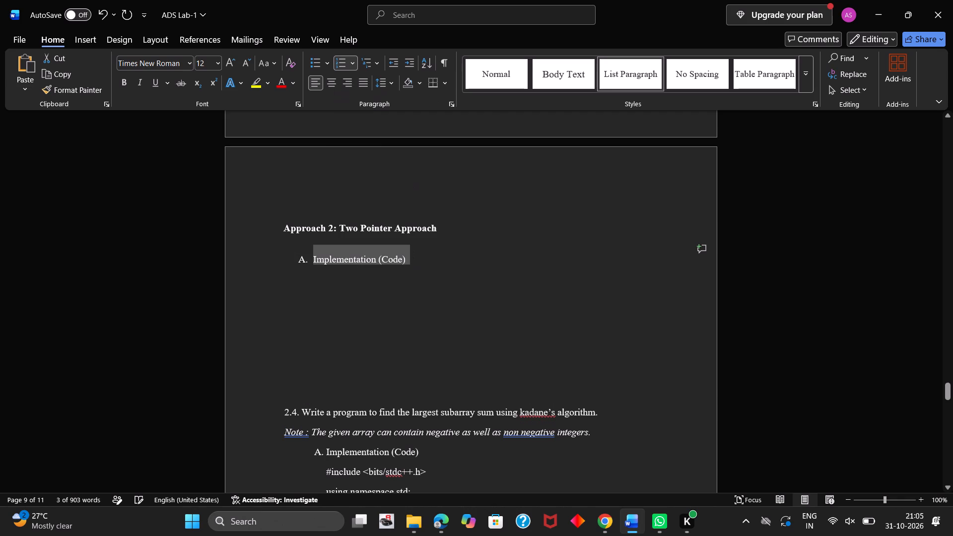
Add list item B below "Implementation (Code)" in Approach 2 and paste "Complexity Analysis" copied from Approach 1 there.
{"action": "left_click", "coordinate": [416, 264]}
{"action": "key", "text": "Return"}
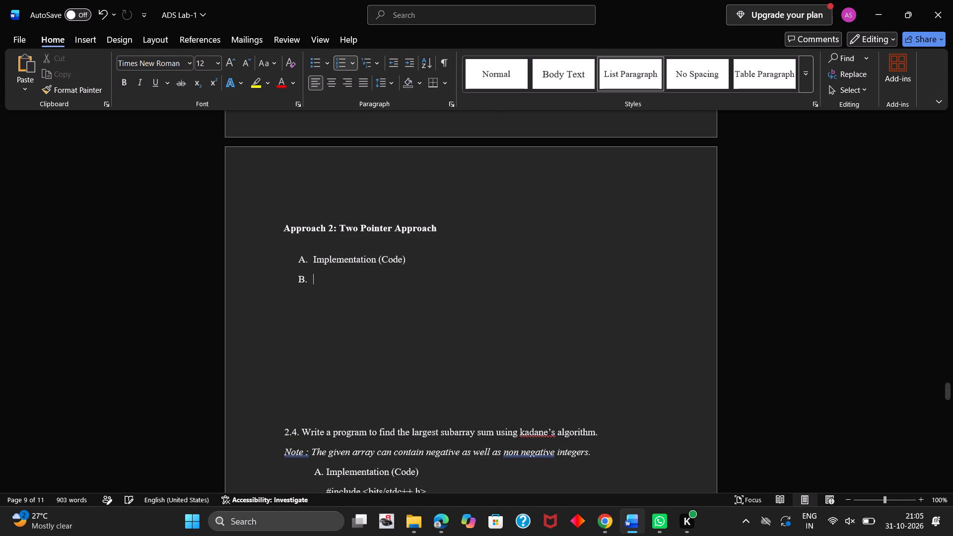
{"action": "key", "text": "Return"}
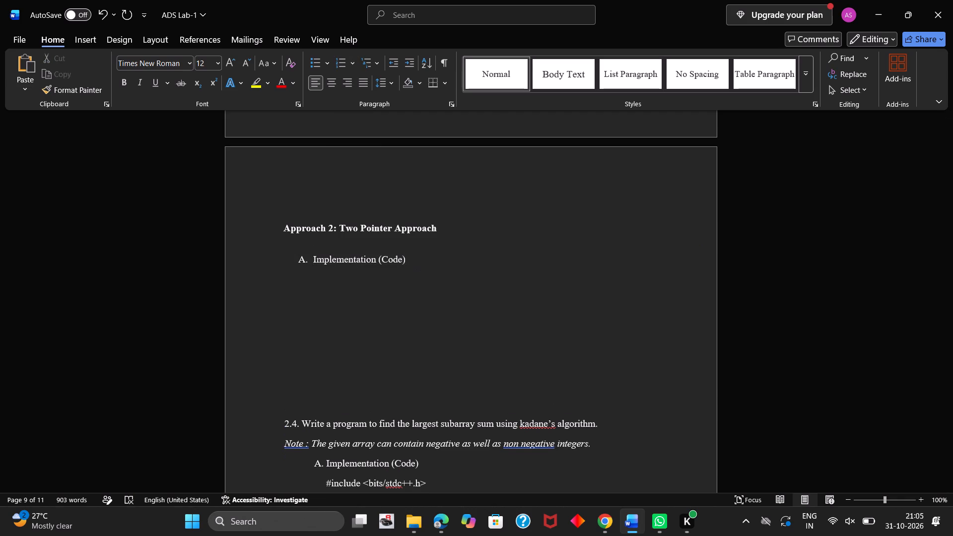
{"action": "key", "text": "ctrl+z"}
{"action": "scroll", "coordinate": [416, 263], "scroll_direction": "up", "scroll_amount": 5}
{"action": "left_click_drag", "start_coordinate": [416, 202], "coordinate": [339, 194]}
{"action": "key", "text": "ctrl+c"}
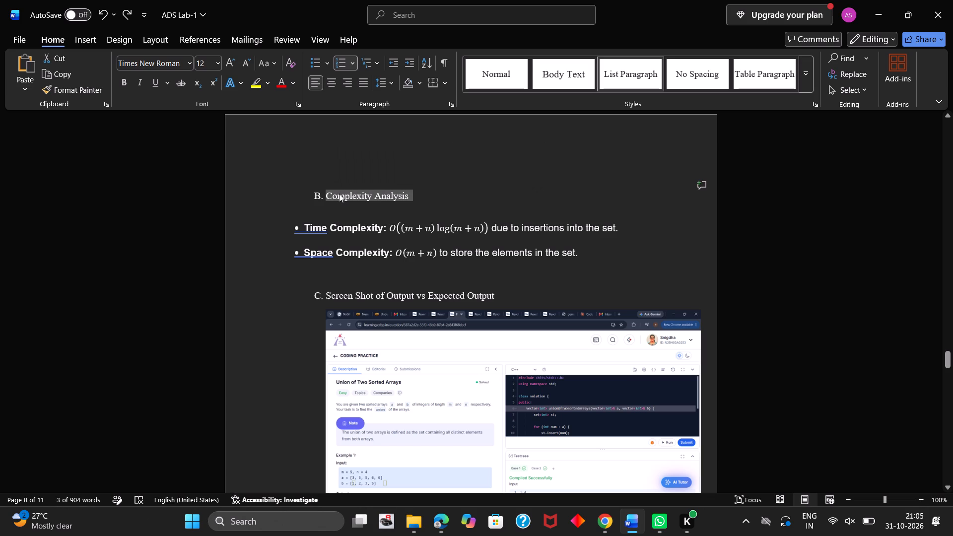
{"action": "scroll", "coordinate": [339, 194], "scroll_direction": "down", "scroll_amount": 6}
{"action": "right_click", "coordinate": [339, 194]}
{"action": "left_click", "coordinate": [326, 268]}
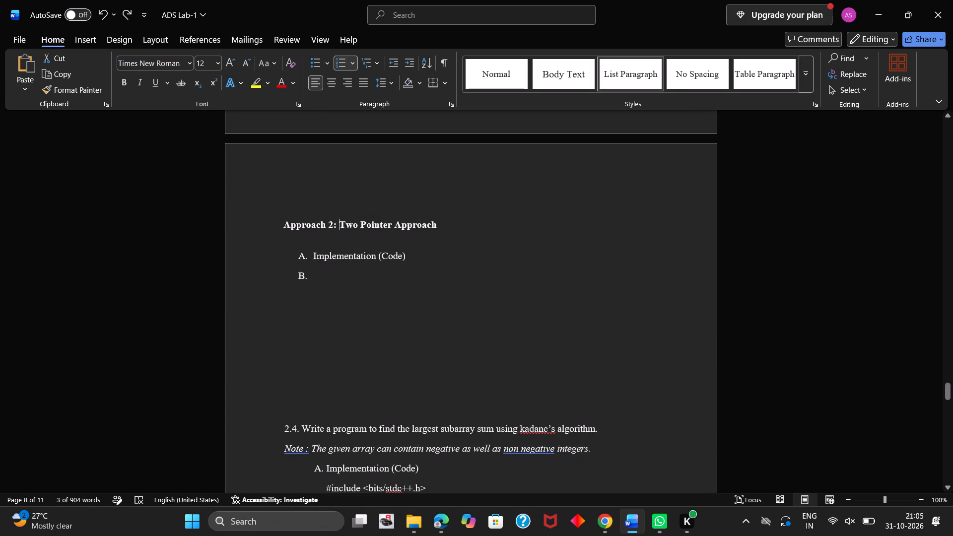
{"action": "left_click", "coordinate": [326, 286]}
{"action": "left_click", "coordinate": [324, 282]}
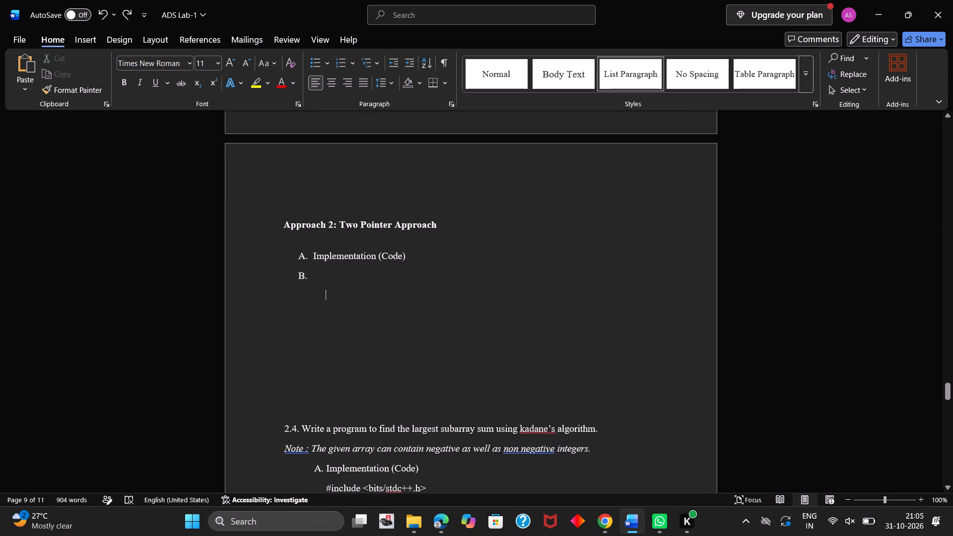
{"action": "left_click", "coordinate": [317, 273]}
{"action": "key", "text": "ctrl+v"}
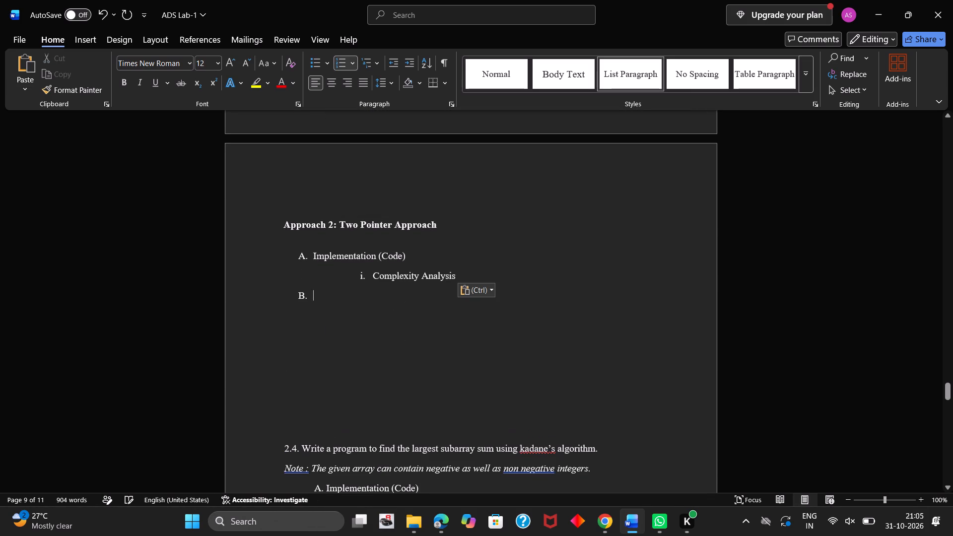
Remove the "i." numbering from "Complexity Analysis" under Approach 2 and indent the line with seven spaces.
{"action": "left_click", "coordinate": [379, 278]}
{"action": "key", "text": "Left"}
{"action": "key", "text": "BackSpace"}
{"action": "key", "text": "BackSpace"}
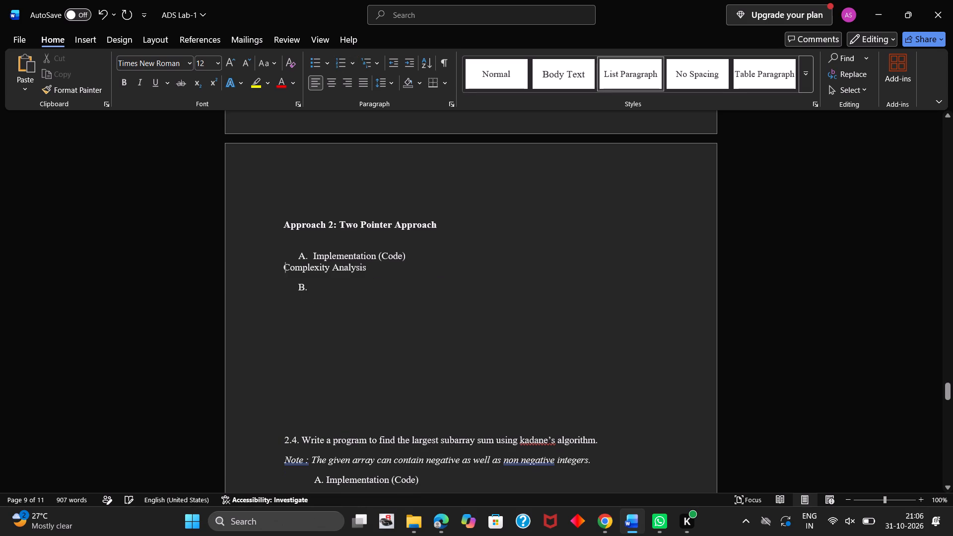
{"action": "key", "text": "space"}
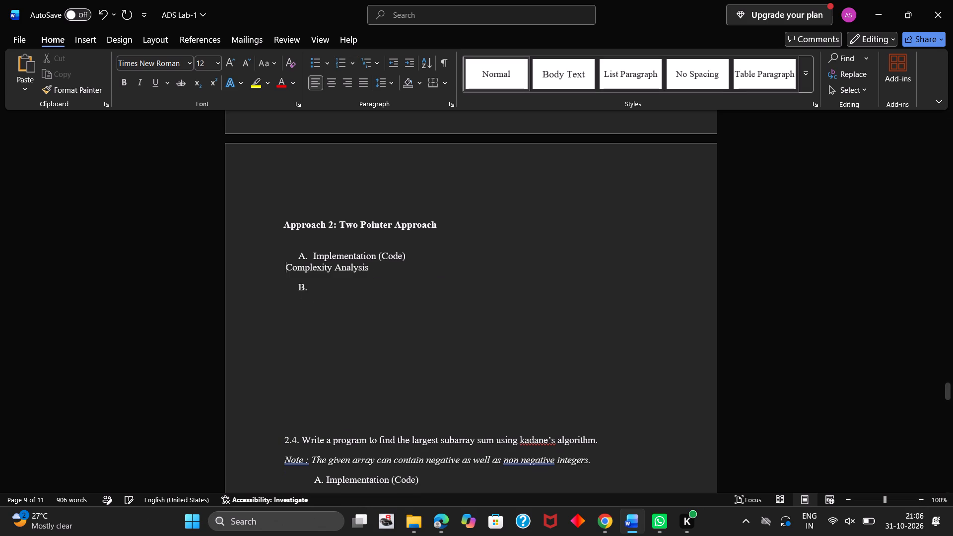
{"action": "key", "text": "space"}
{"action": "key", "text": "space"}
{"action": "key", "text": "space"}
{"action": "key", "text": "space"}
{"action": "key", "text": "space"}
{"action": "key", "text": "space"}
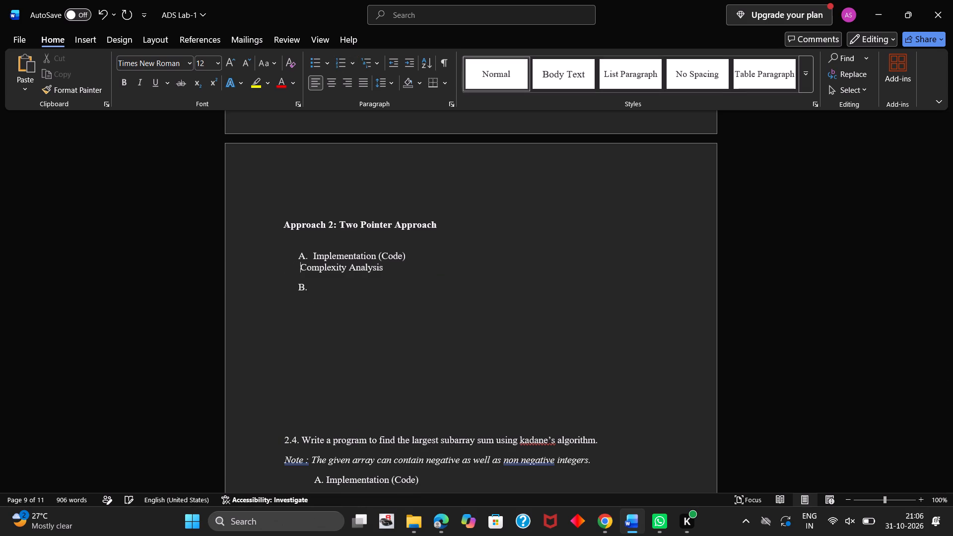
Clear the leftover list item B below "Complexity Analysis" under Approach 2.
{"action": "left_click", "coordinate": [316, 289]}
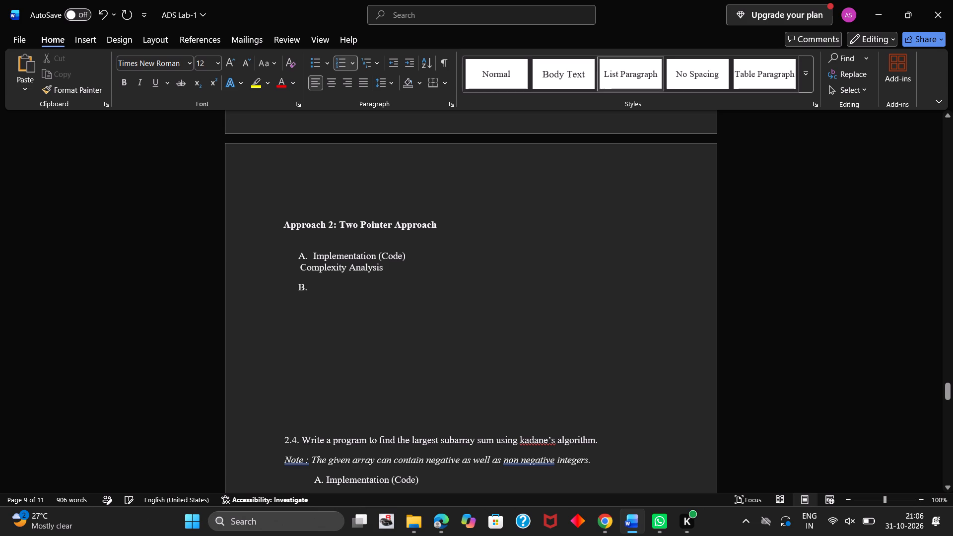
{"action": "key", "text": "ctrl+v"}
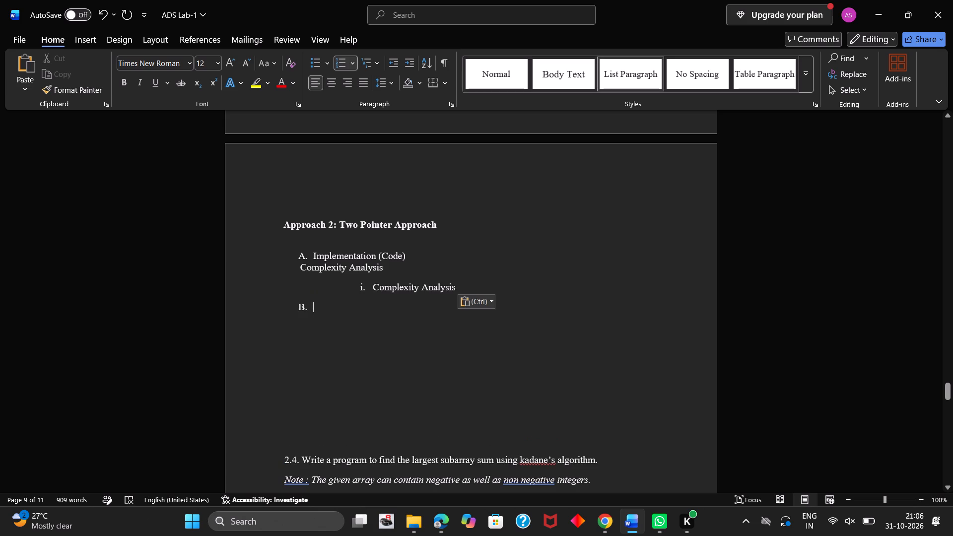
{"action": "left_click_drag", "start_coordinate": [317, 313], "coordinate": [313, 287]}
{"action": "key", "text": "BackSpace"}
{"action": "key", "text": "BackSpace"}
{"action": "key", "text": "BackSpace"}
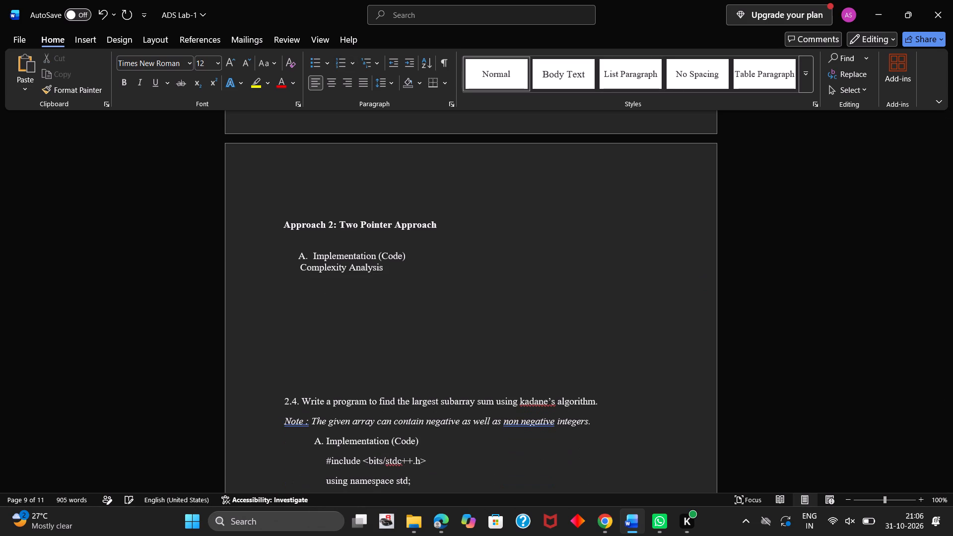
Add the label "B." in front of "Complexity Analysis" under Approach 2.
{"action": "key", "text": "Left"}
{"action": "key", "text": "Left"}
{"action": "key", "text": "Left"}
{"action": "key", "text": "Left"}
{"action": "key", "text": "Left"}
{"action": "key", "text": "Left"}
{"action": "key", "text": "Left"}
{"action": "key", "text": "Left"}
{"action": "key", "text": "Left"}
{"action": "key", "text": "Left"}
{"action": "key", "text": "Left"}
{"action": "key", "text": "Left"}
{"action": "key", "text": "Left"}
{"action": "key", "text": "Left"}
{"action": "key", "text": "Left"}
{"action": "key", "text": "Left"}
{"action": "key", "text": "Left"}
{"action": "key", "text": "Left"}
{"action": "key", "text": "Left"}
{"action": "key", "text": "Left"}
{"action": "type", "text": "B."}
{"action": "key", "text": "space"}
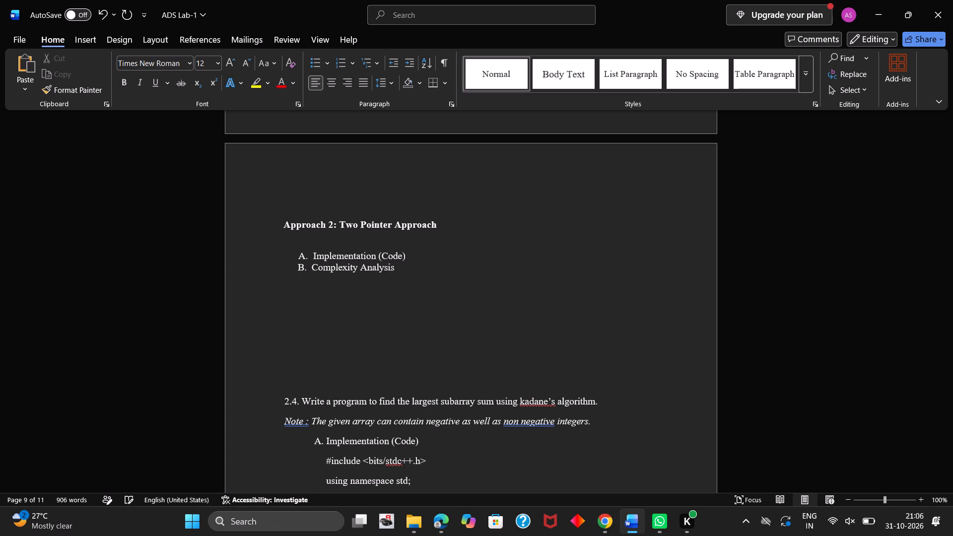
Add a new line below "Complexity Analysis" in Approach 2, indented with six spaces and labelled "C.".
{"action": "left_click", "coordinate": [404, 271]}
{"action": "key", "text": "Return"}
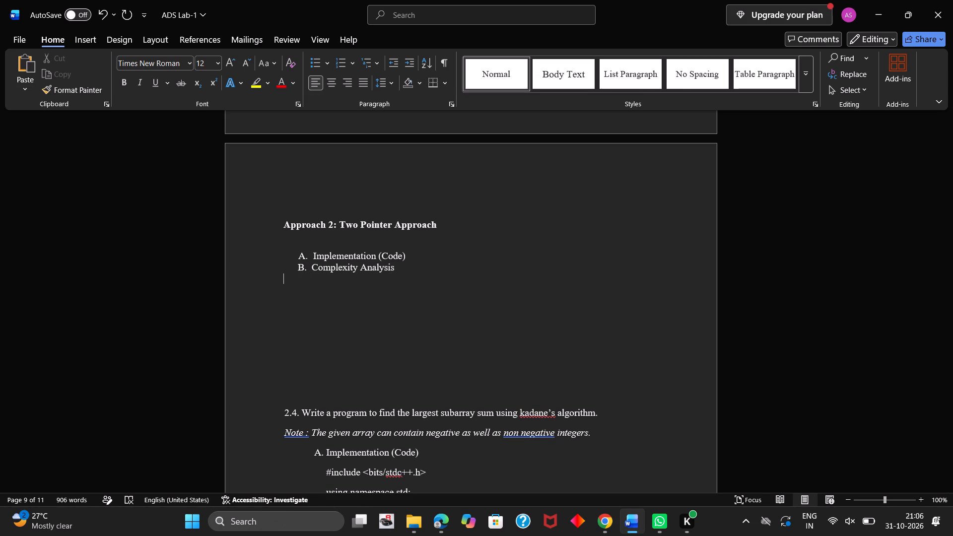
{"action": "key", "text": "space"}
{"action": "key", "text": "space"}
{"action": "key", "text": "space"}
{"action": "key", "text": "space"}
{"action": "key", "text": "space"}
{"action": "key", "text": "space"}
{"action": "key", "text": "ctrl+c"}
{"action": "key", "text": "period"}
{"action": "key", "text": "BackSpace"}
{"action": "key", "text": "shift+c"}
{"action": "type", "text": "."}
{"action": "key", "text": "space"}
Copy "Screen Shot of Output vs Expected Output" from Approach 1 and paste it at item C of Approach 2.
{"action": "scroll", "coordinate": [422, 285], "scroll_direction": "up", "scroll_amount": 5}
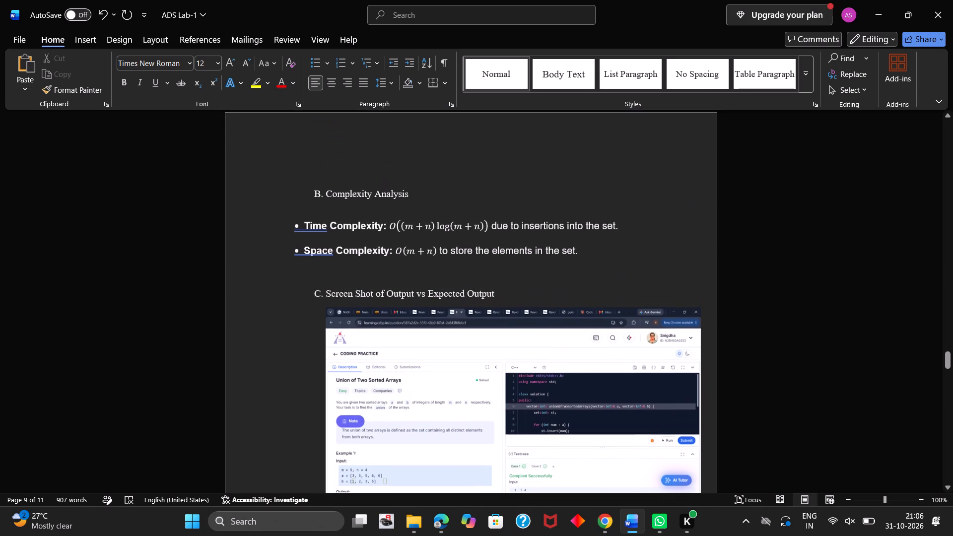
{"action": "left_click_drag", "start_coordinate": [501, 293], "coordinate": [336, 287]}
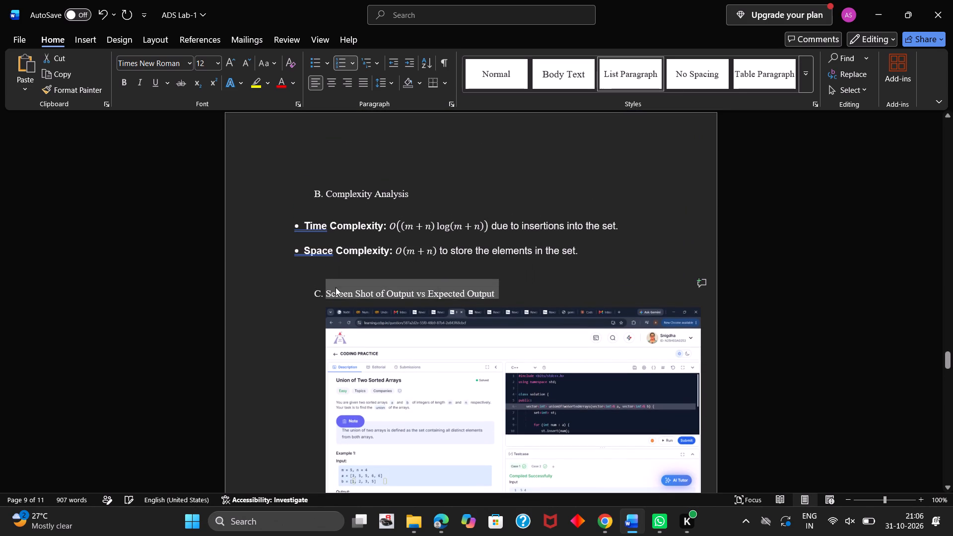
{"action": "key", "text": "ctrl+c"}
{"action": "scroll", "coordinate": [401, 324], "scroll_direction": "down", "scroll_amount": 5}
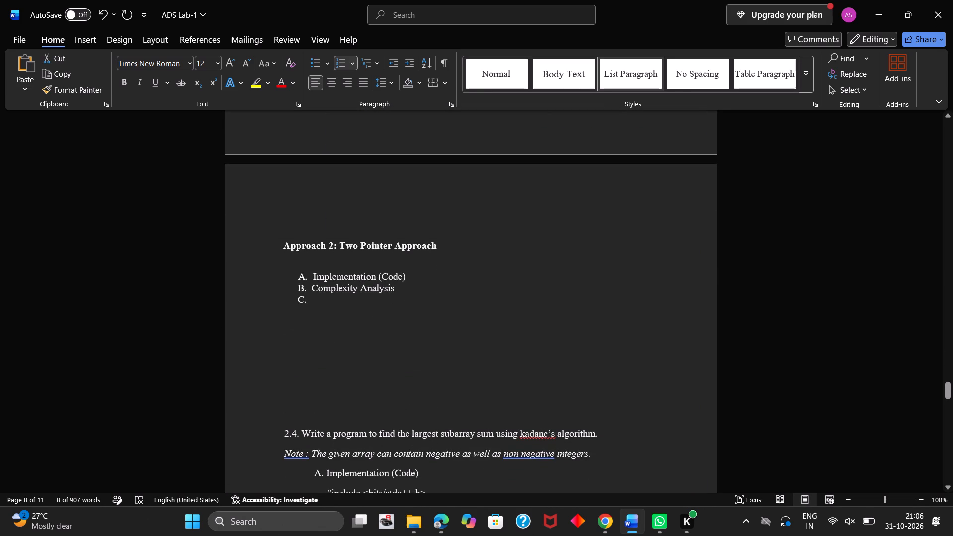
{"action": "left_click", "coordinate": [343, 311]}
{"action": "left_click", "coordinate": [333, 299]}
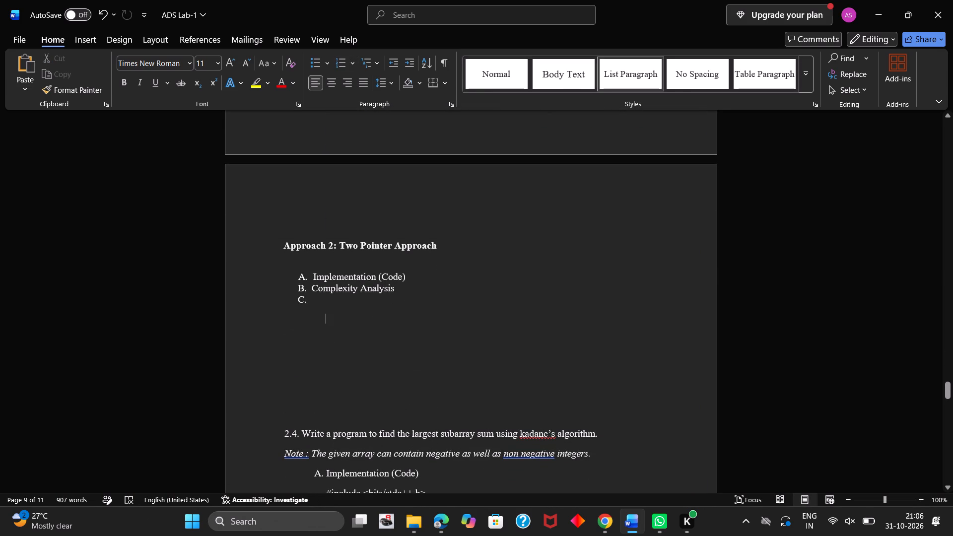
{"action": "key", "text": "ctrl+v"}
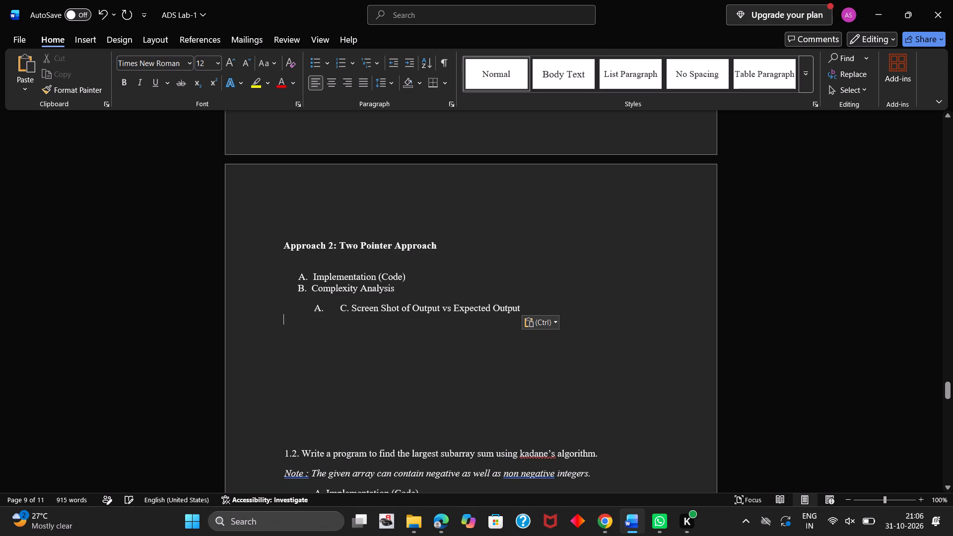
Remove the extra "A." numbering before the pasted item C and put it on its own line, indented with six spaces below "Complexity Analysis".
{"action": "left_click", "coordinate": [341, 308]}
{"action": "key", "text": "BackSpace"}
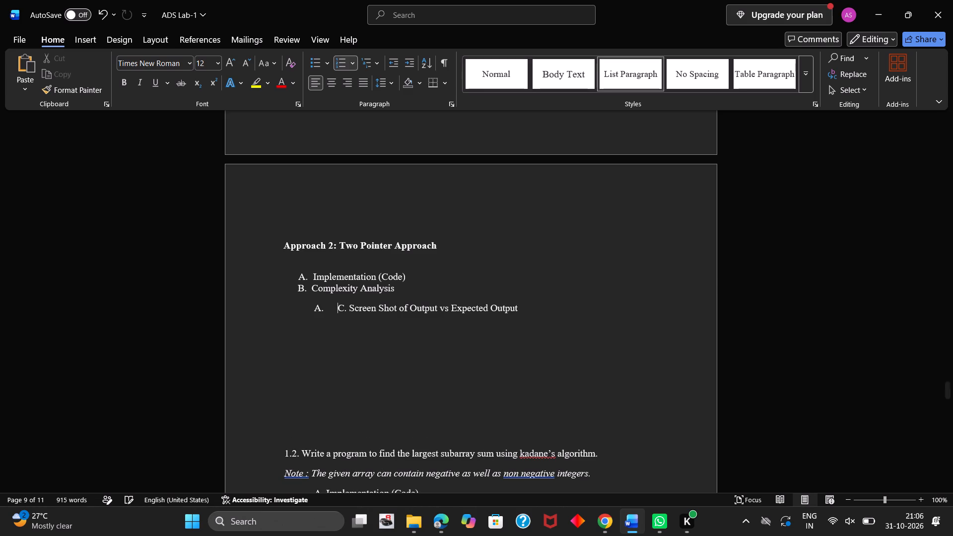
{"action": "key", "text": "BackSpace"}
{"action": "key", "text": "BackSpace"}
{"action": "key", "text": "BackSpace"}
{"action": "key", "text": "BackSpace"}
{"action": "key", "text": "BackSpace"}
{"action": "key", "text": "BackSpace"}
{"action": "key", "text": "BackSpace"}
{"action": "key", "text": "BackSpace"}
{"action": "key", "text": "BackSpace"}
{"action": "key", "text": "BackSpace"}
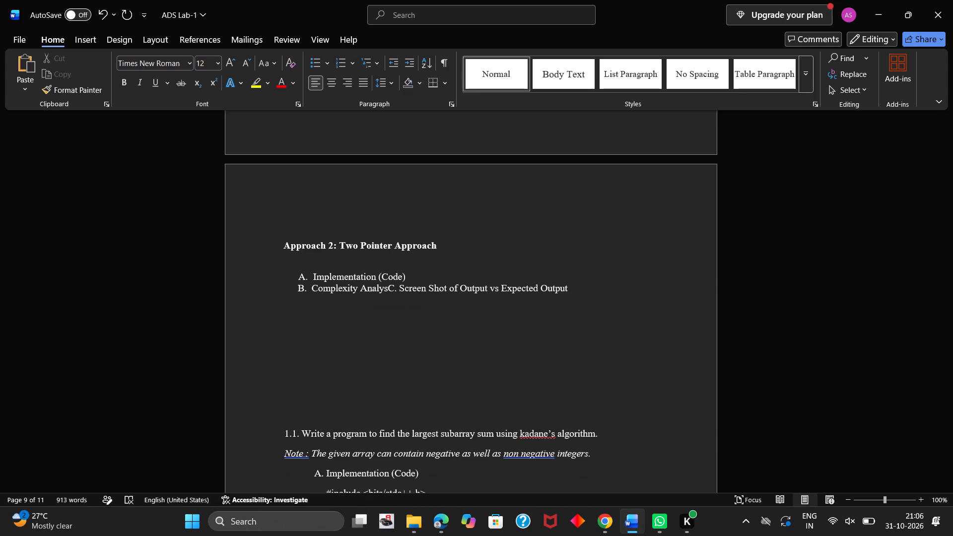
{"action": "key", "text": "ctrl+z"}
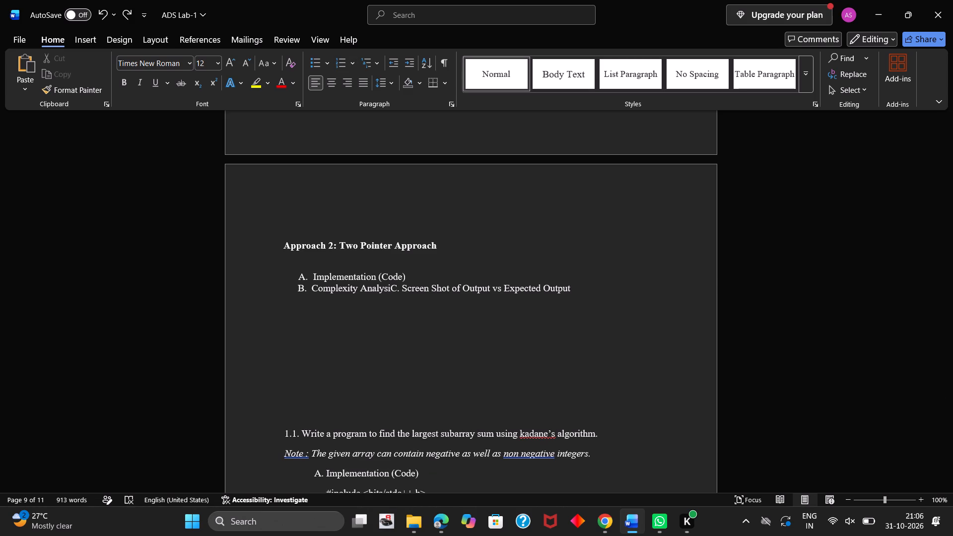
{"action": "key", "text": "ctrl+z"}
{"action": "key", "text": "Return"}
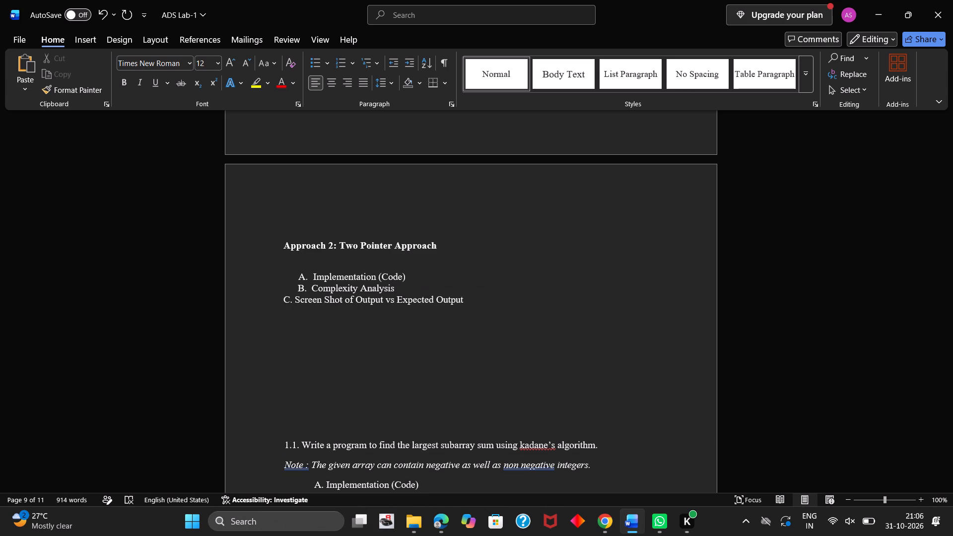
{"action": "key", "text": "space"}
{"action": "key", "text": "space"}
{"action": "key", "text": "space"}
{"action": "key", "text": "space"}
{"action": "key", "text": "space"}
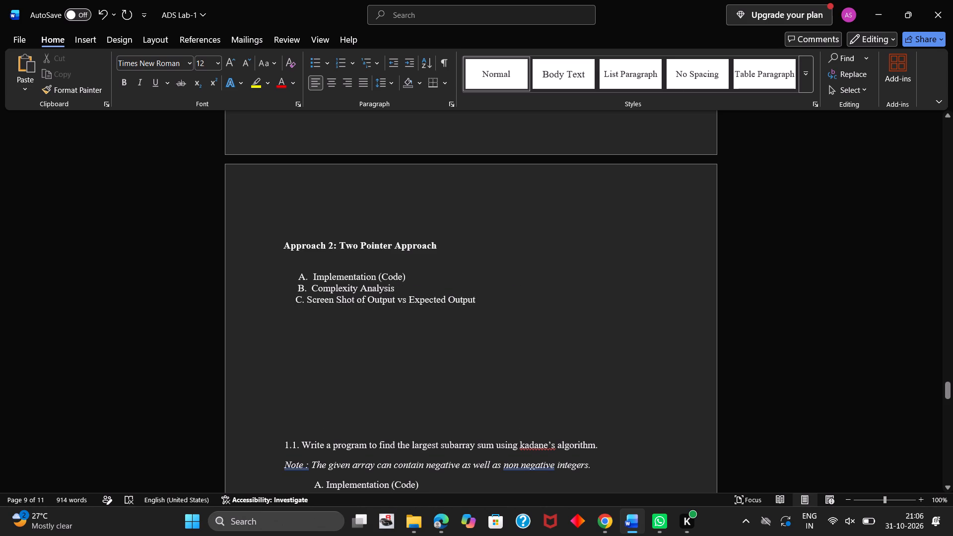
{"action": "key", "text": "space"}
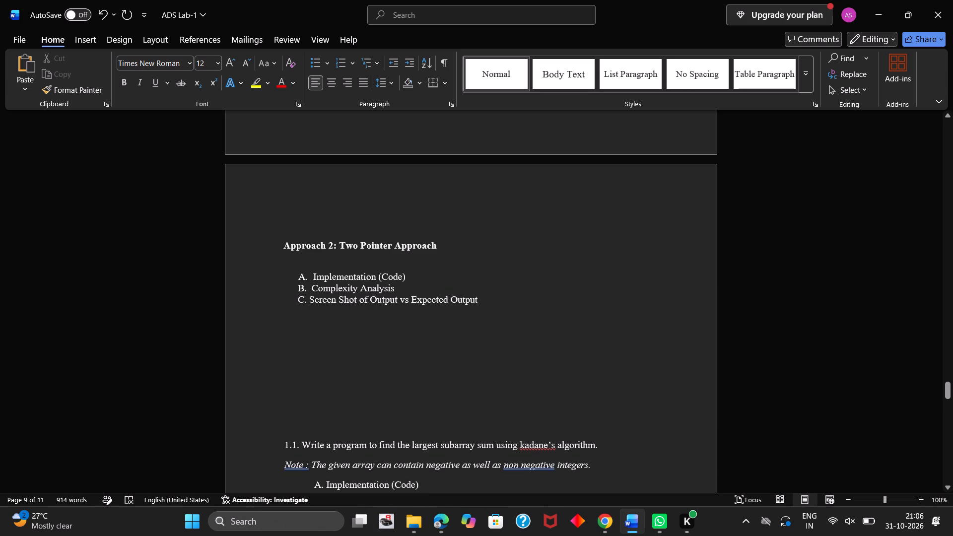
Insert blank lines below "Implementation (Code)" in Approach 2 to make room for the code.
{"action": "left_click", "coordinate": [415, 275]}
{"action": "key", "text": "Return"}
{"action": "key", "text": "Return"}
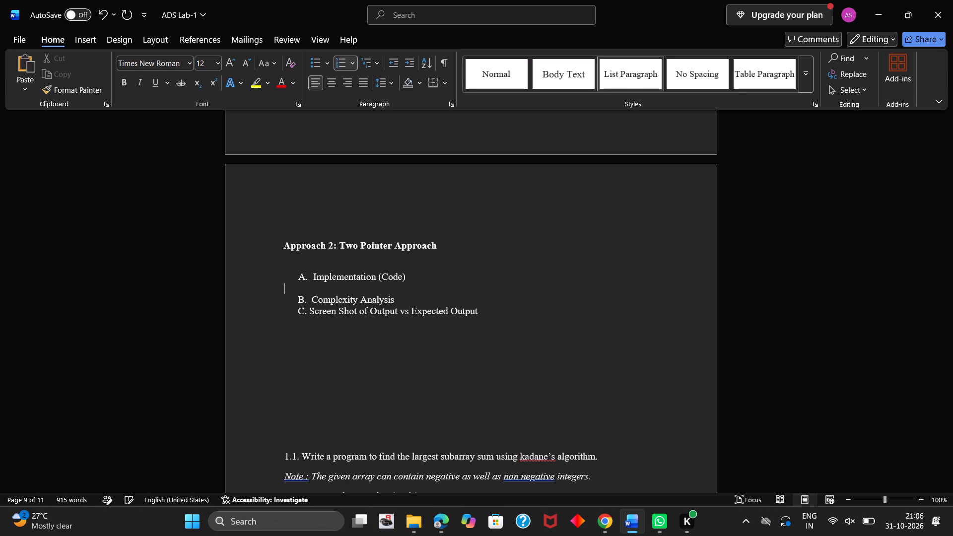
{"action": "key", "text": "Return"}
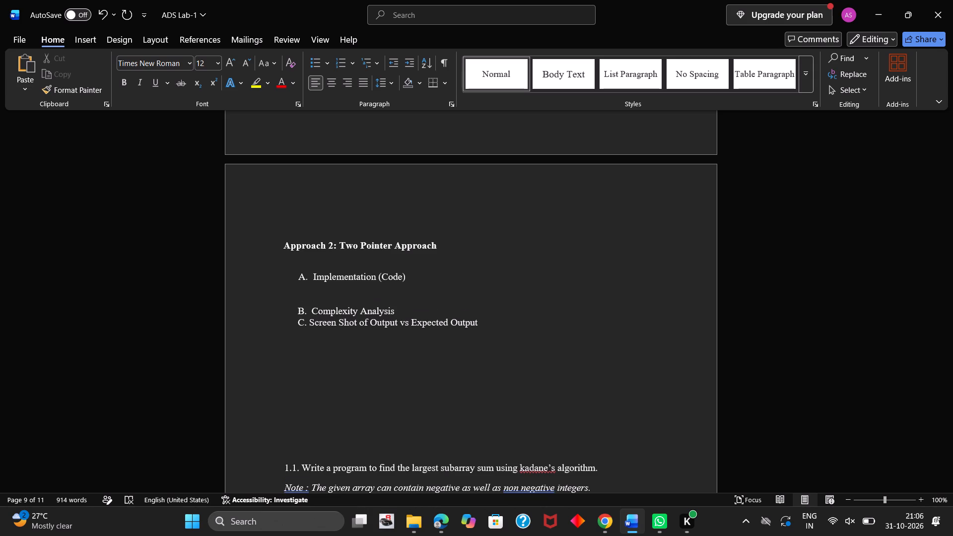
{"action": "key", "text": "Return"}
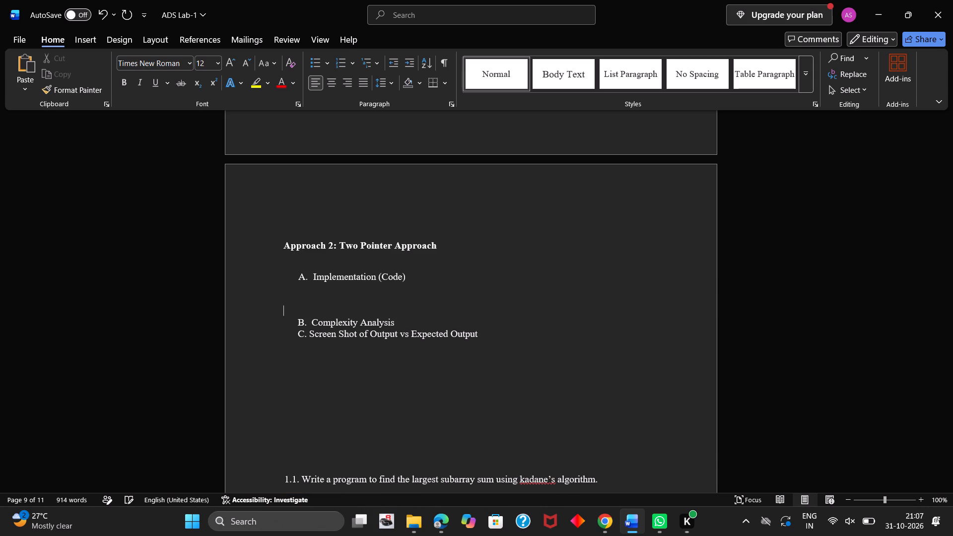
{"action": "key", "text": "Up"}
Switch to Chrome, replace the Union of Two Sorted Arrays solution with Gemini's copied two pointer C++ code, and run it.
{"action": "key", "text": "alt+Tab"}
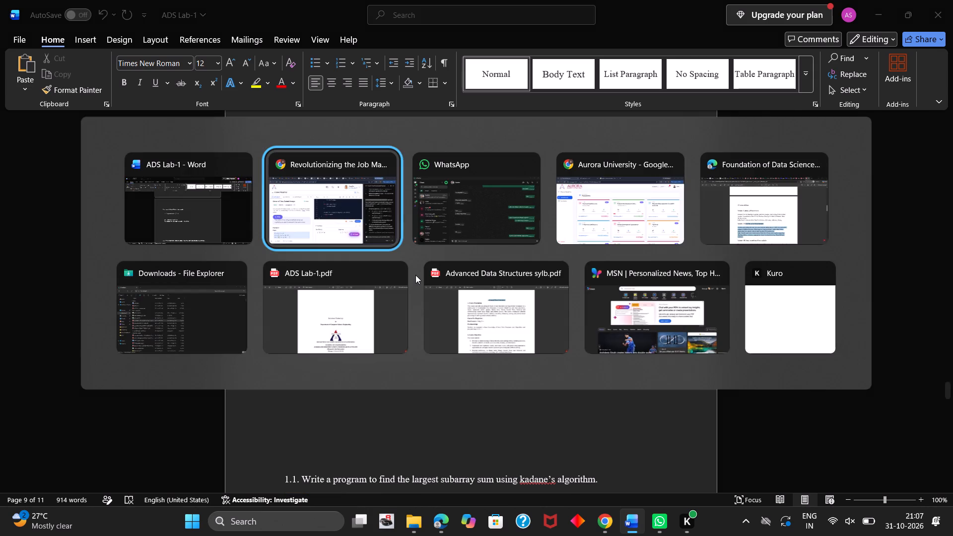
{"action": "scroll", "coordinate": [750, 232], "scroll_direction": "down", "scroll_amount": 1}
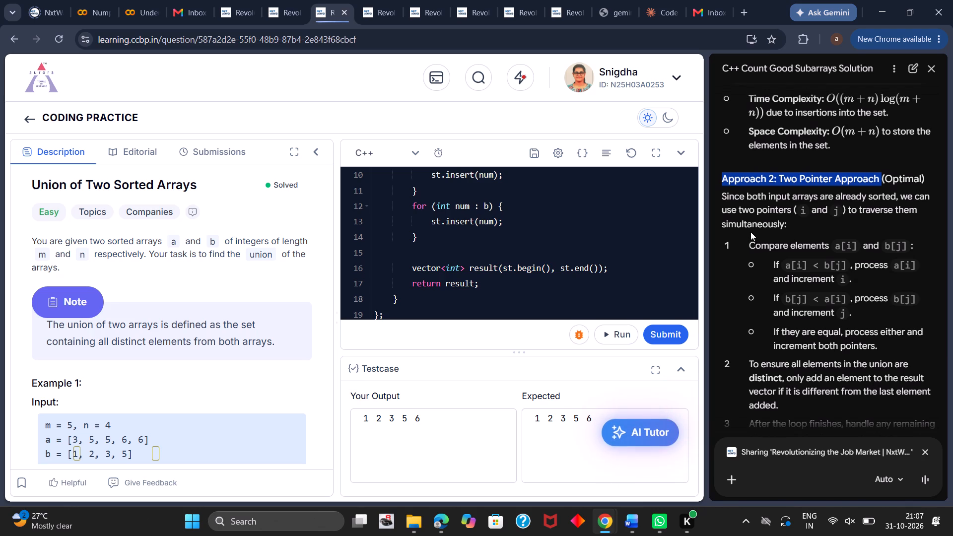
{"action": "scroll", "coordinate": [750, 232], "scroll_direction": "down", "scroll_amount": 1}
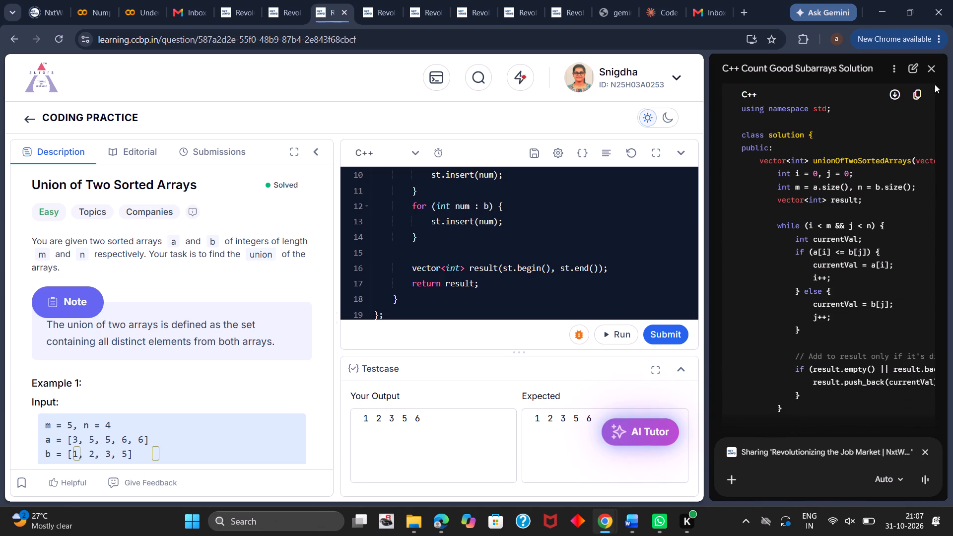
{"action": "left_click", "coordinate": [916, 88]}
{"action": "left_click", "coordinate": [579, 215]}
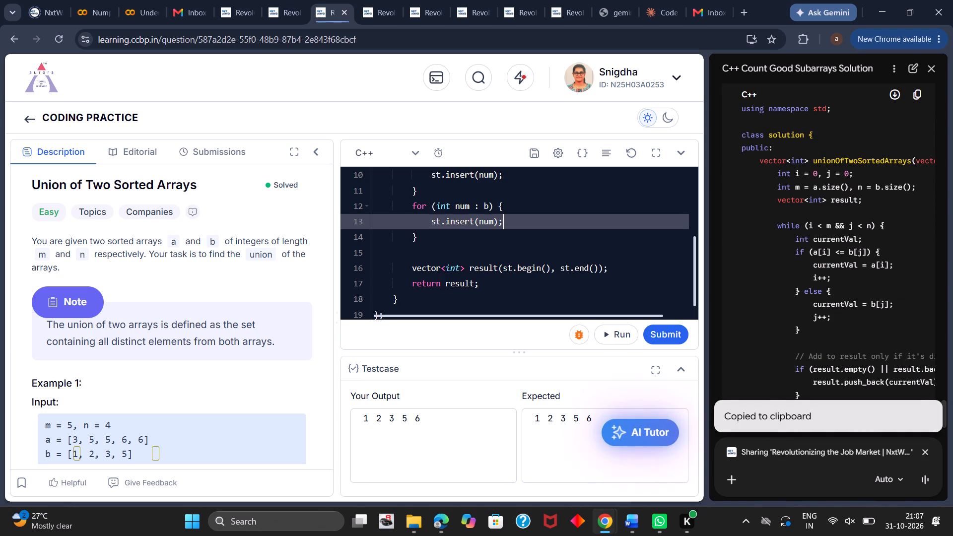
{"action": "key", "text": "ctrl+a"}
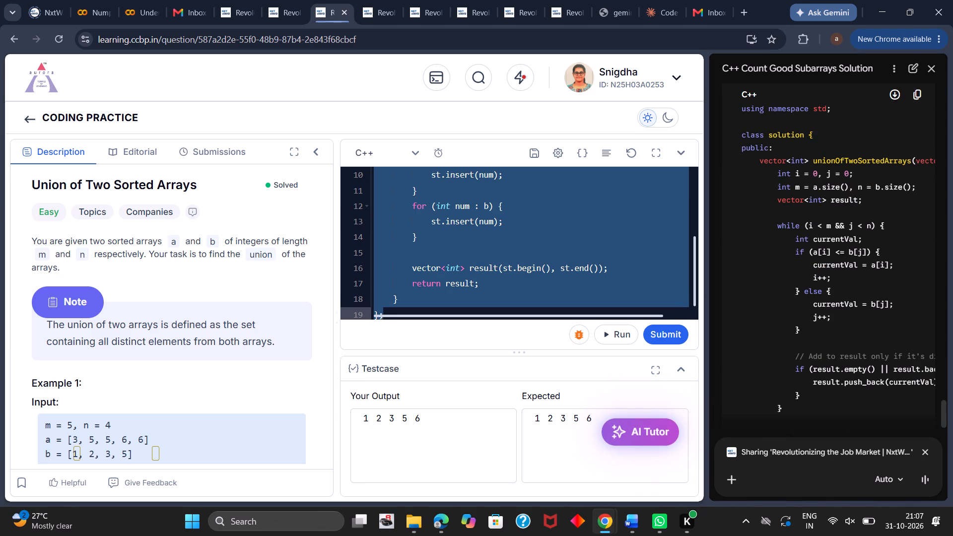
{"action": "key", "text": "ctrl+v"}
{"action": "left_click", "coordinate": [608, 337]}
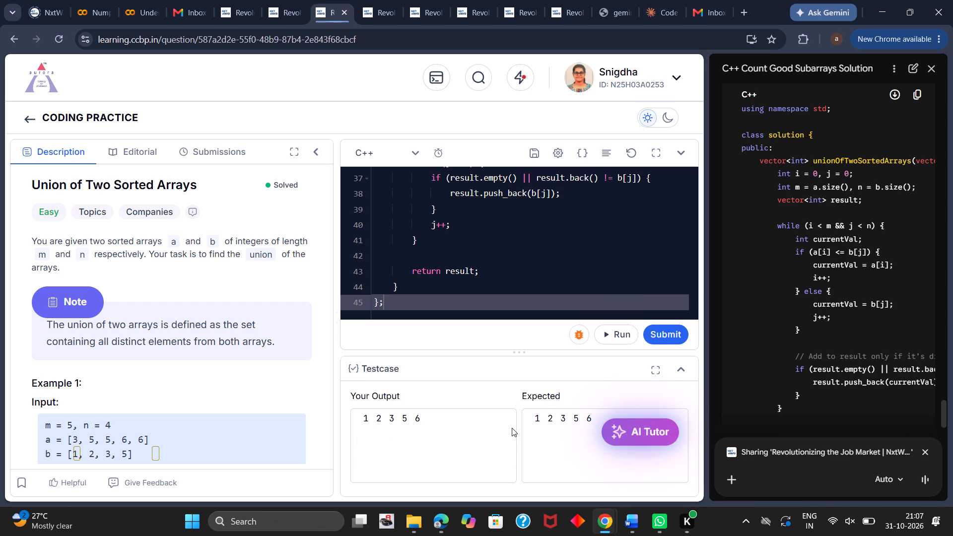
Switch to Word and paste the two pointer C++ code below "Implementation (Code)" in Approach 2.
{"action": "scroll", "coordinate": [512, 428], "scroll_direction": "up", "scroll_amount": 7}
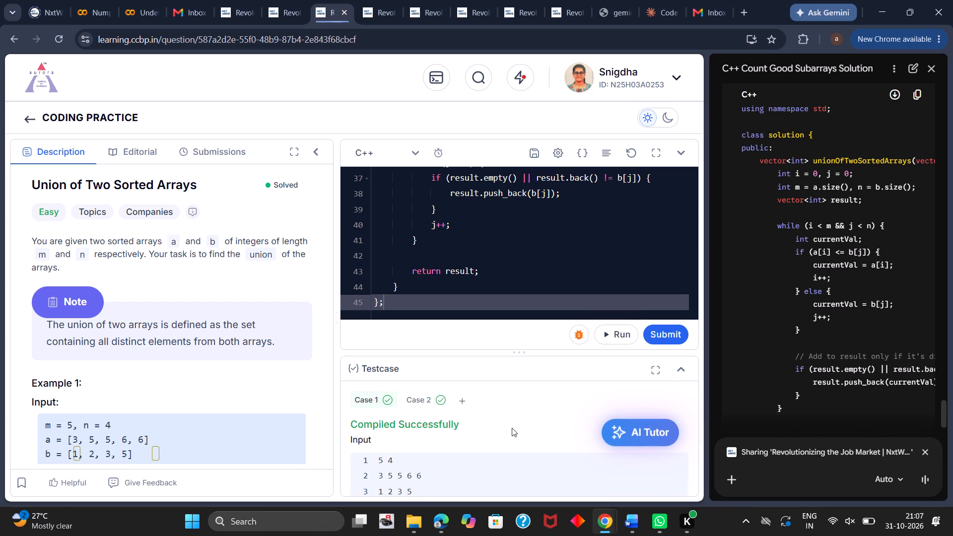
{"action": "key", "text": "alt+Tab"}
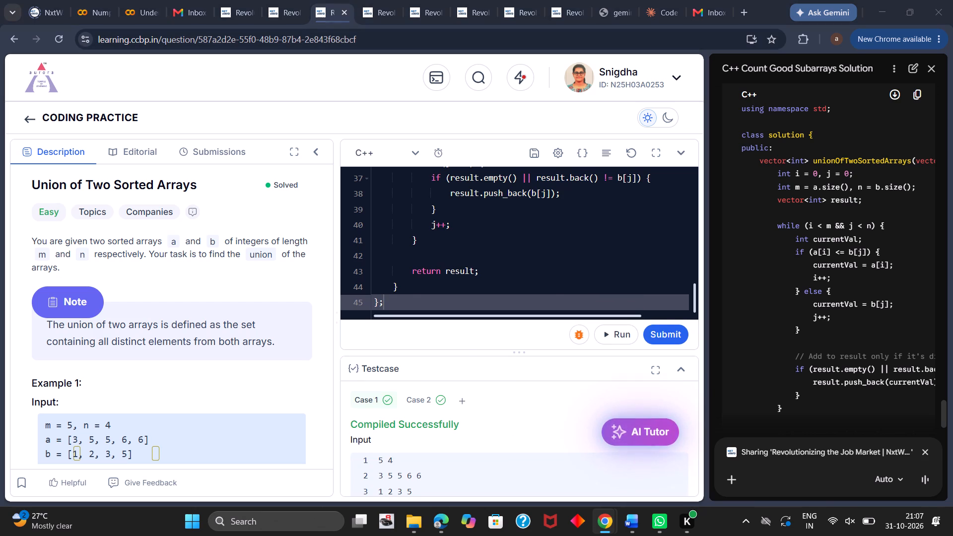
{"action": "key", "text": "ctrl+v"}
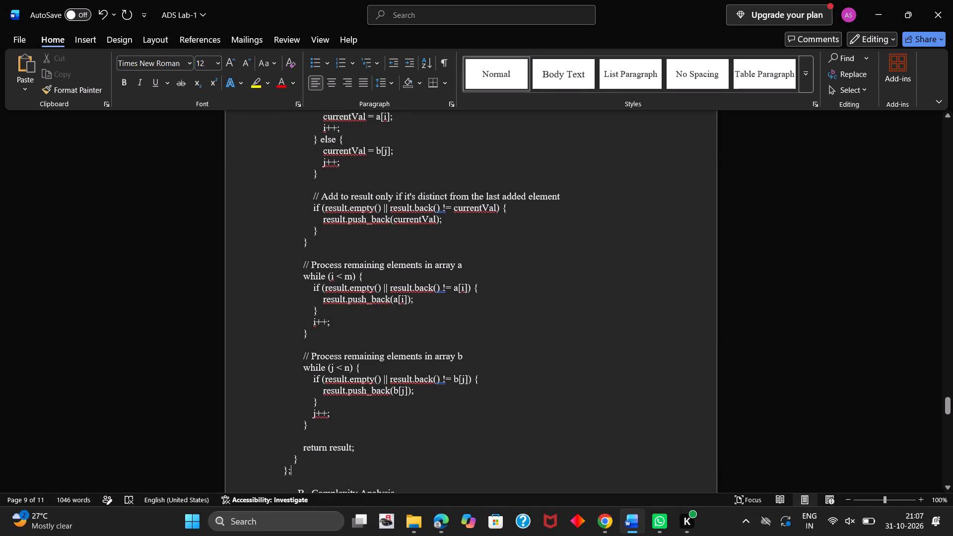
Delete the three comment lines with the blank lines above them and the blank line after "using namespace std;" in the pasted code.
{"action": "left_click_drag", "start_coordinate": [539, 194], "coordinate": [329, 175]}
{"action": "key", "text": "BackSpace"}
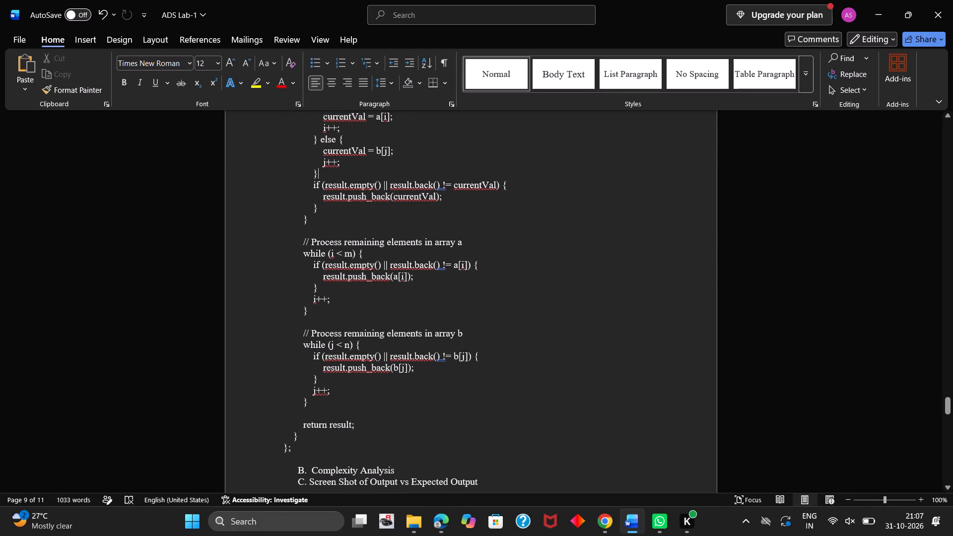
{"action": "left_click_drag", "start_coordinate": [467, 242], "coordinate": [331, 219]}
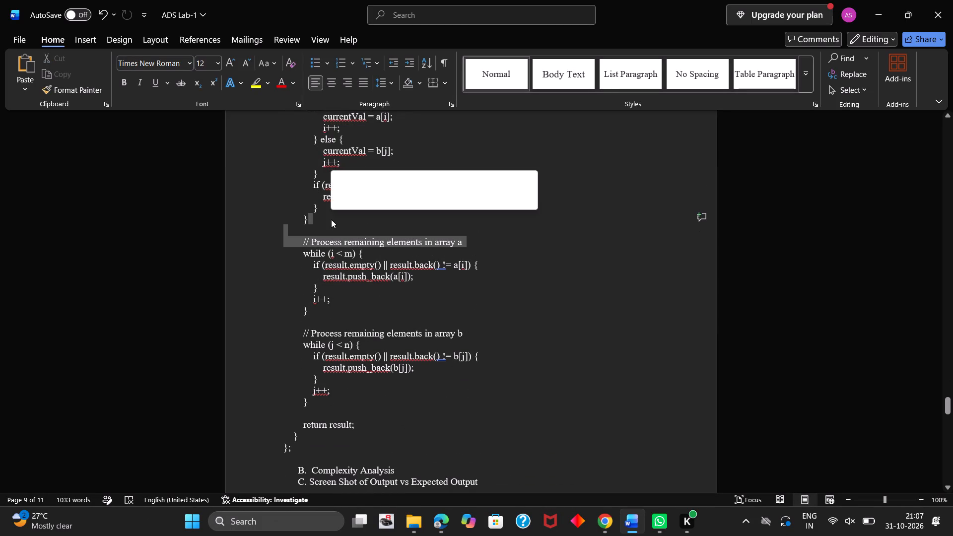
{"action": "key", "text": "BackSpace"}
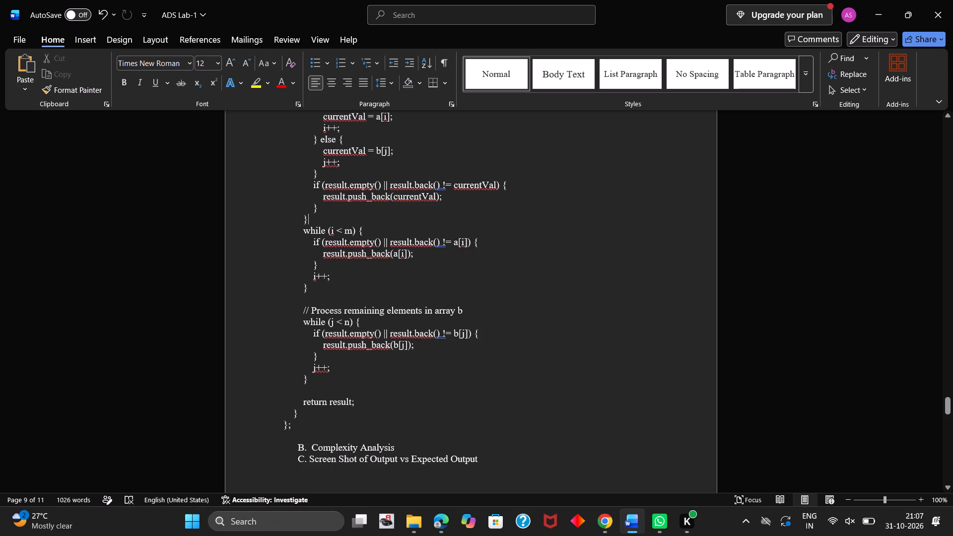
{"action": "right_click_drag", "start_coordinate": [470, 308], "coordinate": [350, 291]}
{"action": "key", "text": "BackSpace"}
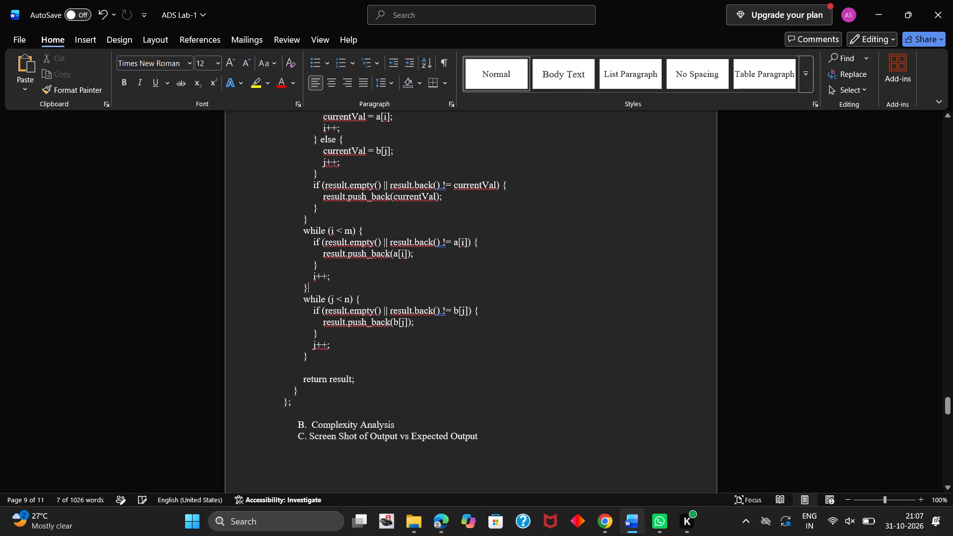
{"action": "scroll", "coordinate": [377, 361], "scroll_direction": "up", "scroll_amount": 2}
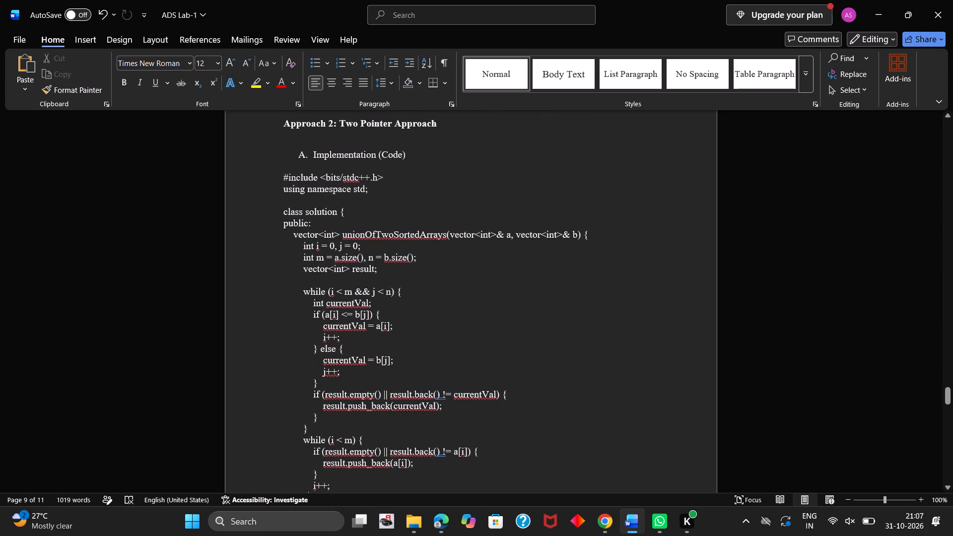
{"action": "left_click", "coordinate": [303, 200]}
{"action": "key", "text": "BackSpace"}
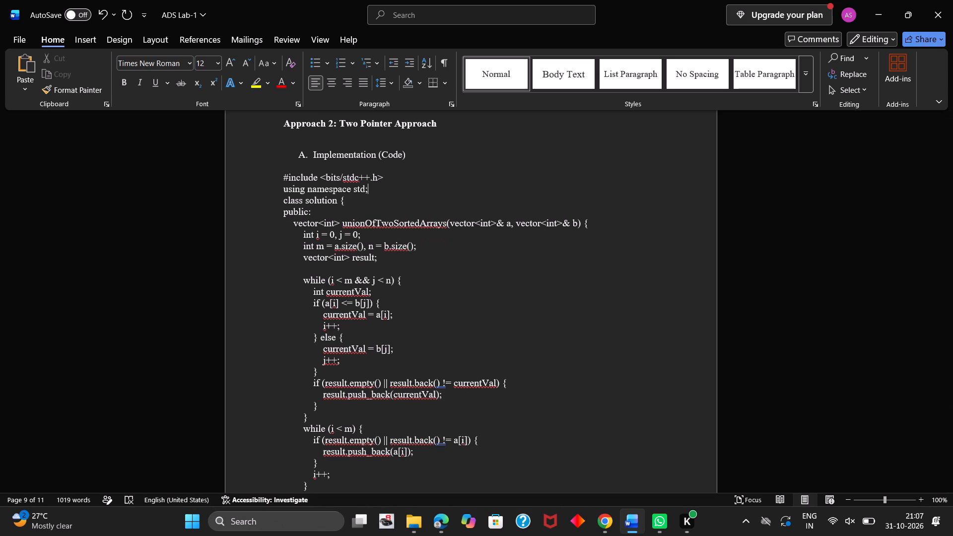
Copy the Time and Space Complexity lines from Gemini's answer in Chrome and paste them on a new line below "Complexity Analysis" in Word.
{"action": "scroll", "coordinate": [303, 200], "scroll_direction": "down", "scroll_amount": 2}
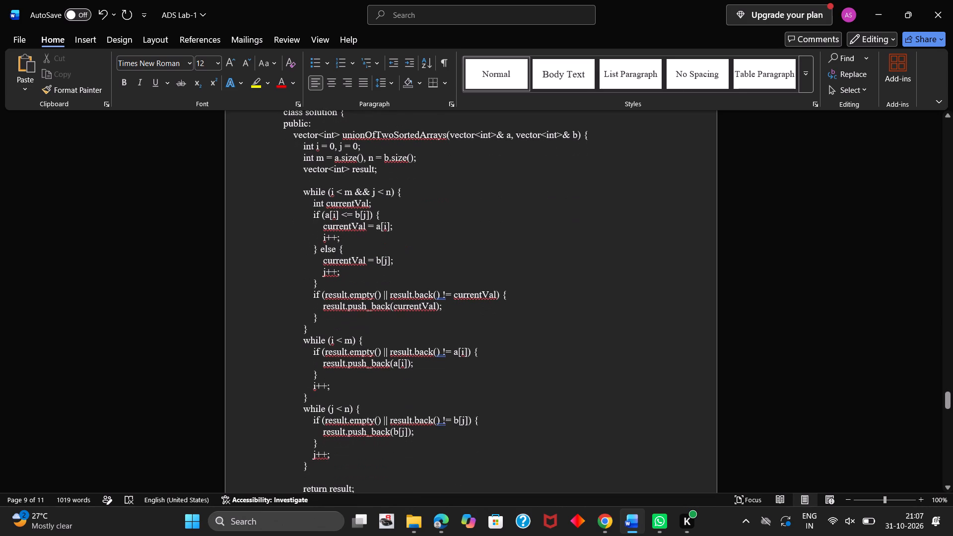
{"action": "scroll", "coordinate": [303, 200], "scroll_direction": "down", "scroll_amount": 2}
{"action": "scroll", "coordinate": [366, 414], "scroll_direction": "down", "scroll_amount": 1}
{"action": "left_click", "coordinate": [403, 376]}
{"action": "key", "text": "Return"}
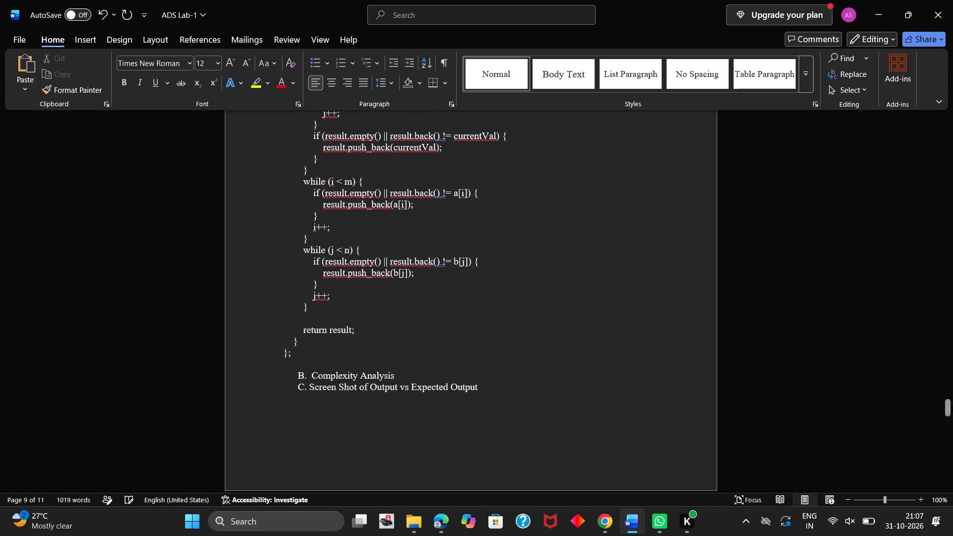
{"action": "key", "text": "alt+Tab"}
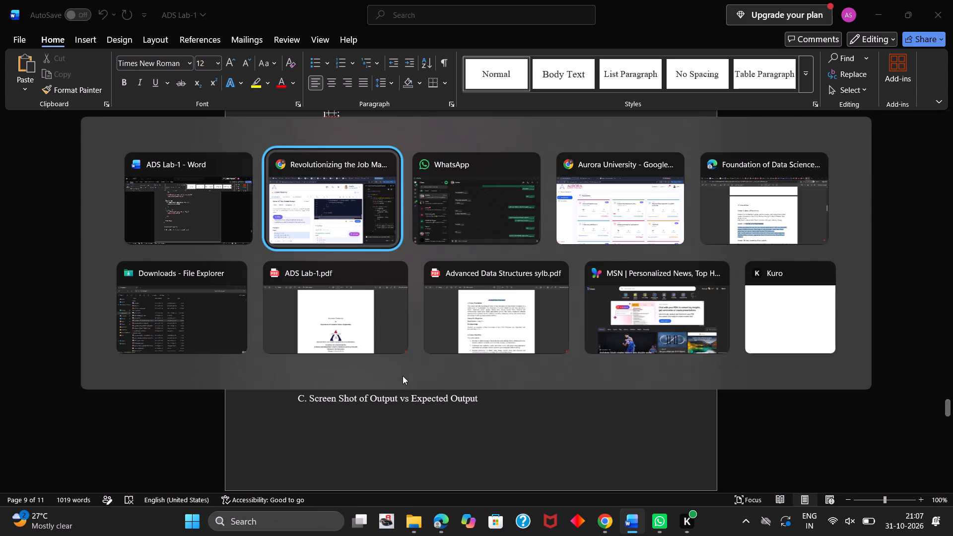
{"action": "scroll", "coordinate": [714, 355], "scroll_direction": "down", "scroll_amount": 1}
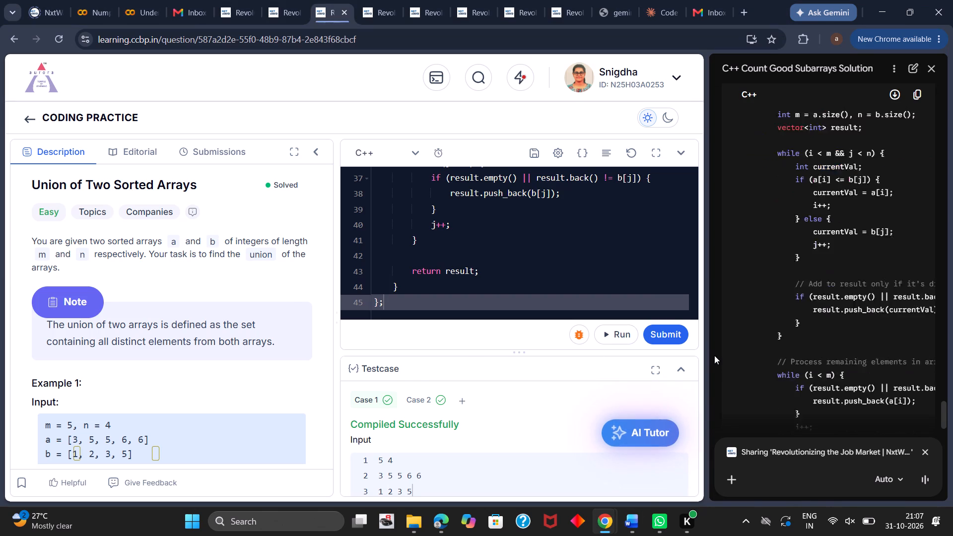
{"action": "scroll", "coordinate": [714, 355], "scroll_direction": "down", "scroll_amount": 5}
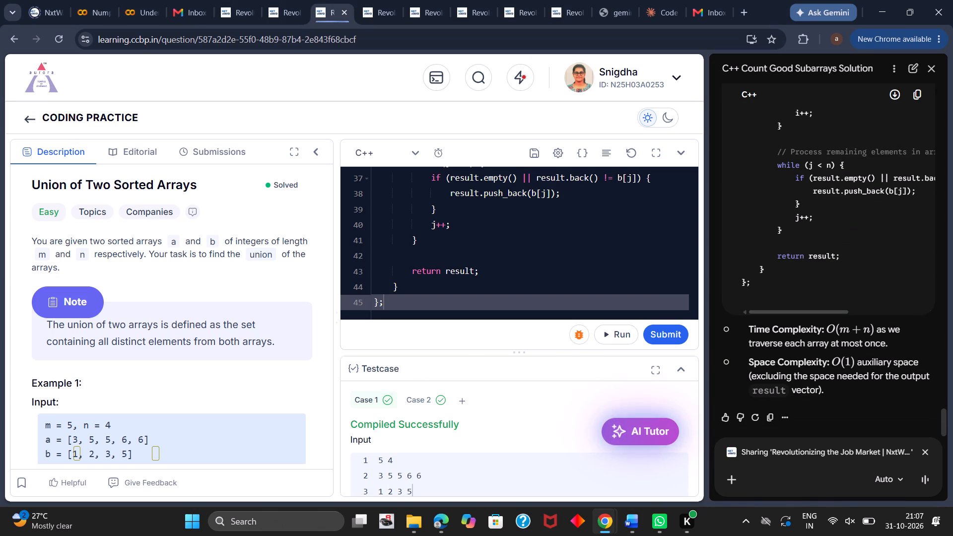
{"action": "left_click_drag", "start_coordinate": [837, 395], "coordinate": [738, 331]}
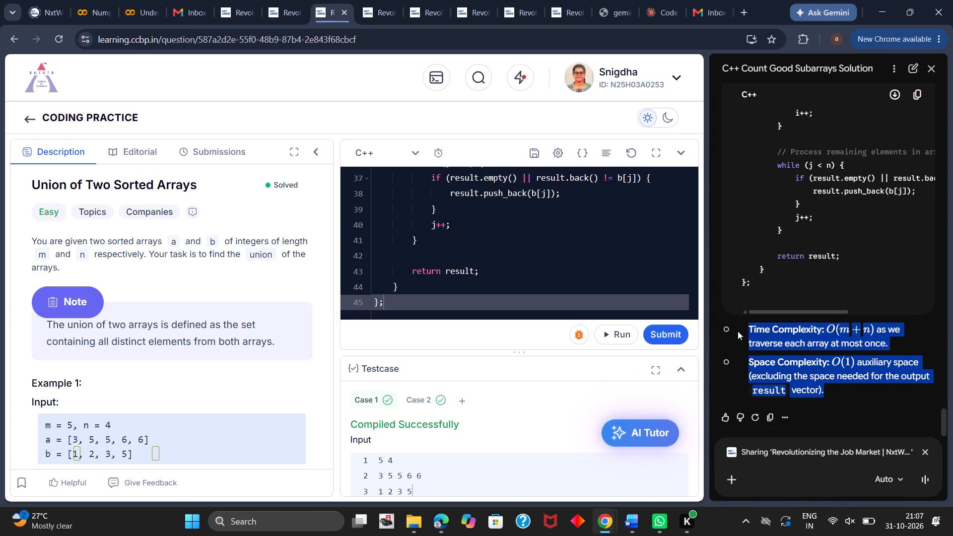
{"action": "key", "text": "ctrl+c"}
{"action": "key", "text": "alt+Tab"}
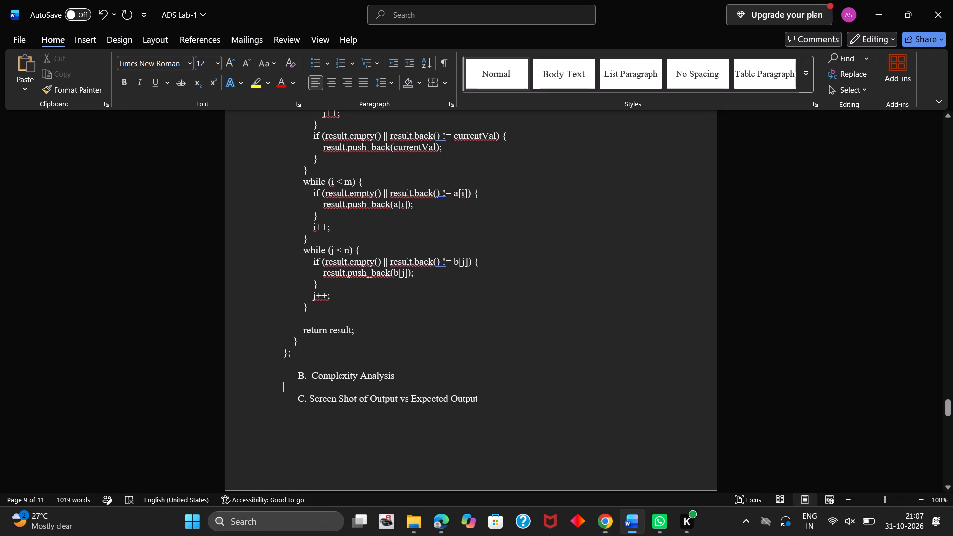
{"action": "key", "text": "ctrl+v"}
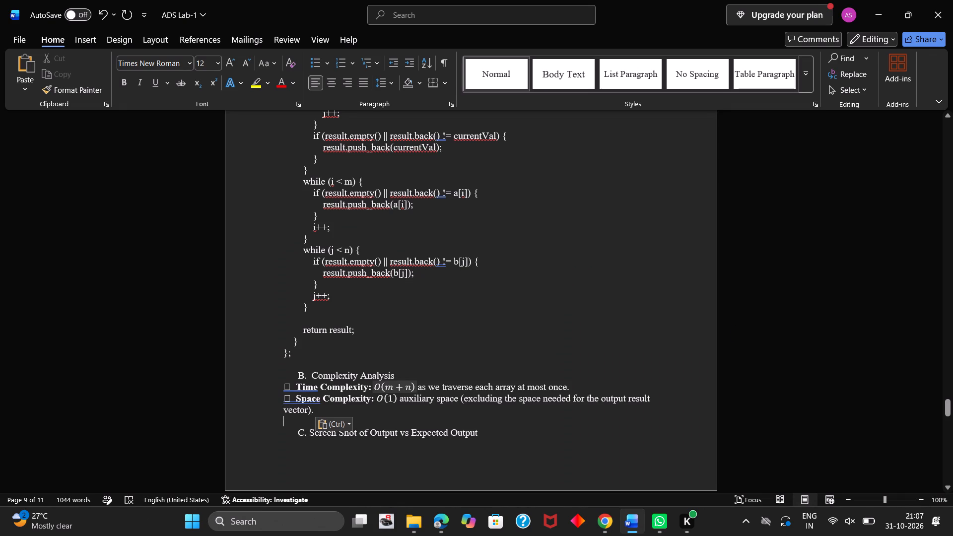
Remove the stray box bullets and spaces before "Space Complexity" and "Time Complexity" in the pasted text.
{"action": "left_click", "coordinate": [297, 397]}
{"action": "key", "text": "BackSpace"}
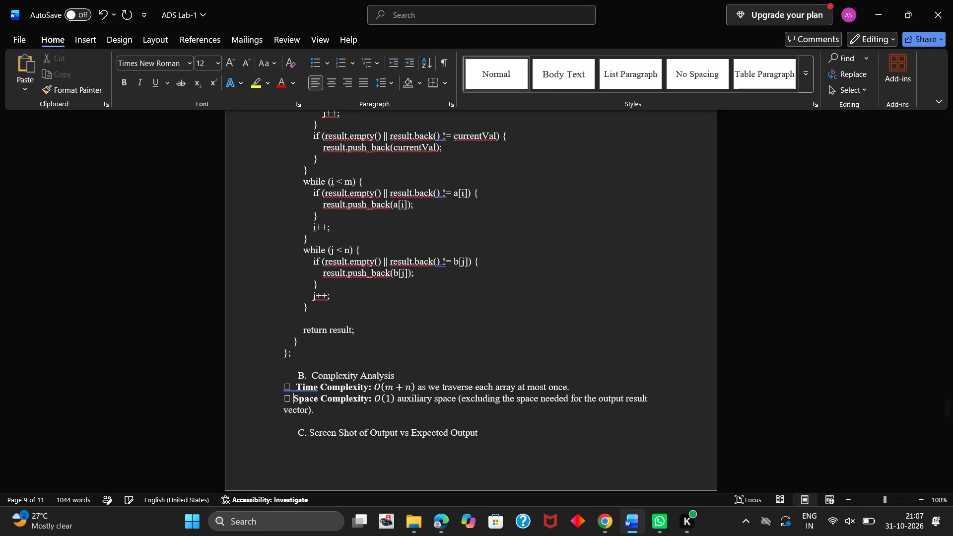
{"action": "key", "text": "BackSpace"}
{"action": "key", "text": "BackSpace"}
{"action": "key", "text": "Up"}
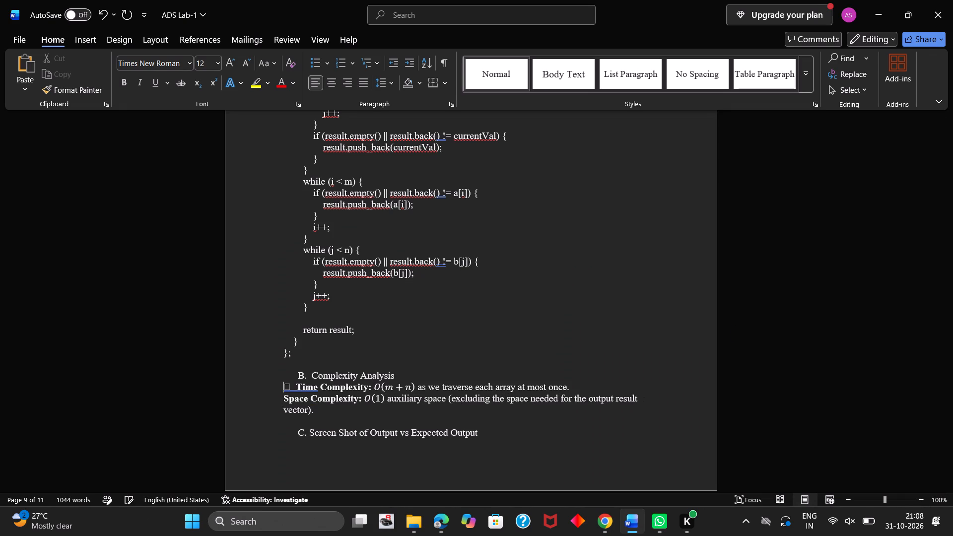
{"action": "key", "text": "Delete"}
{"action": "key", "text": "Delete"}
{"action": "key", "text": "Delete"}
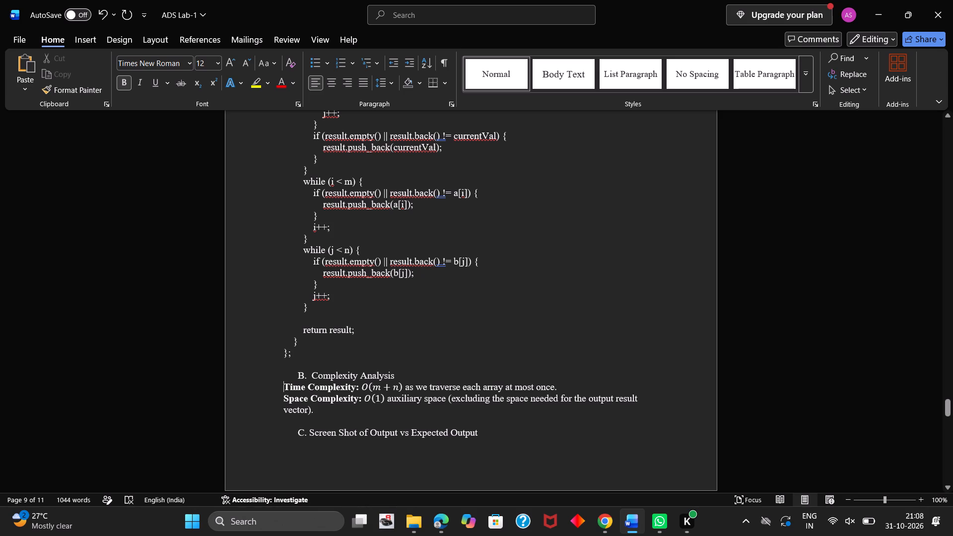
Insert four blank lines after the Space Complexity text and one below "Screen Shot of Output vs Expected Output".
{"action": "left_click", "coordinate": [459, 411]}
{"action": "key", "text": "Return"}
{"action": "key", "text": "Return"}
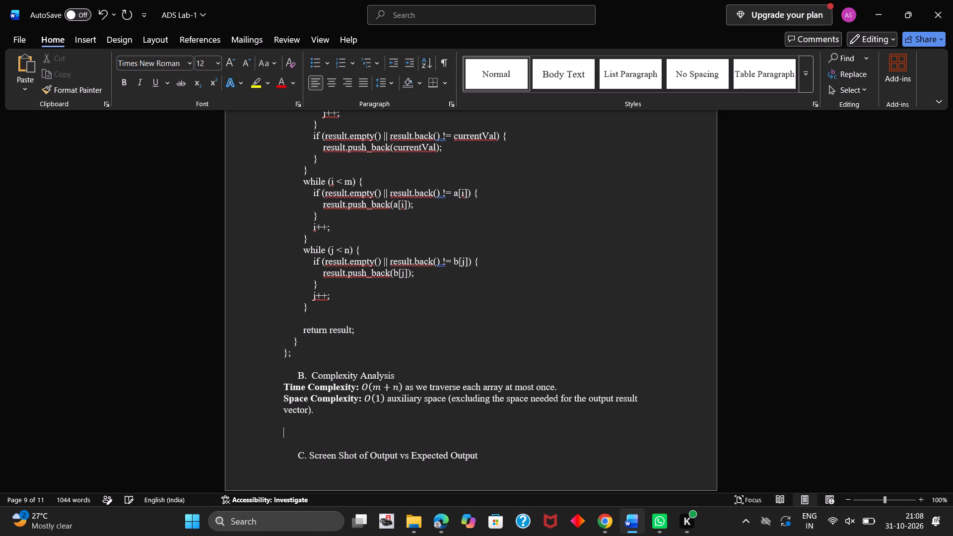
{"action": "key", "text": "Return"}
{"action": "key", "text": "Return"}
{"action": "scroll", "coordinate": [459, 411], "scroll_direction": "down", "scroll_amount": 2}
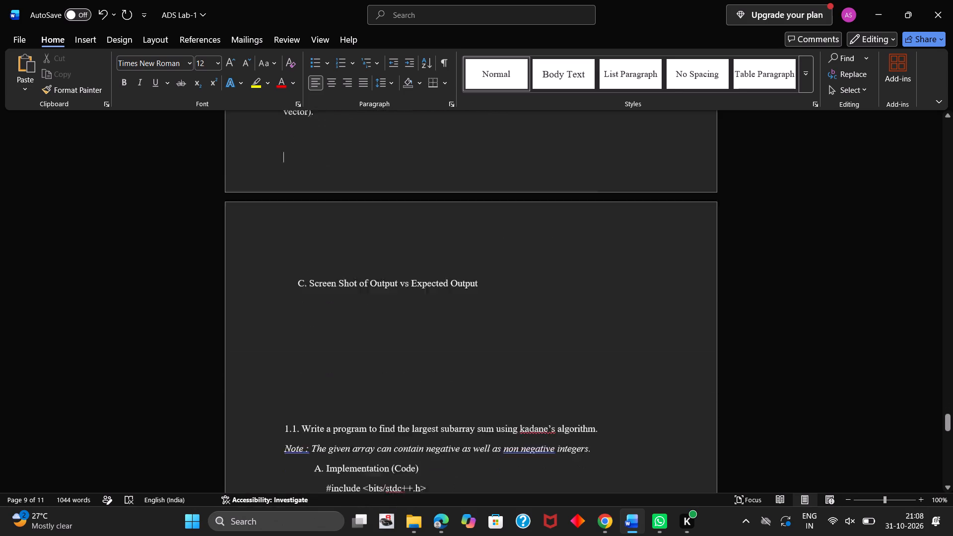
{"action": "scroll", "coordinate": [459, 411], "scroll_direction": "down", "scroll_amount": 1}
{"action": "left_click", "coordinate": [483, 259]}
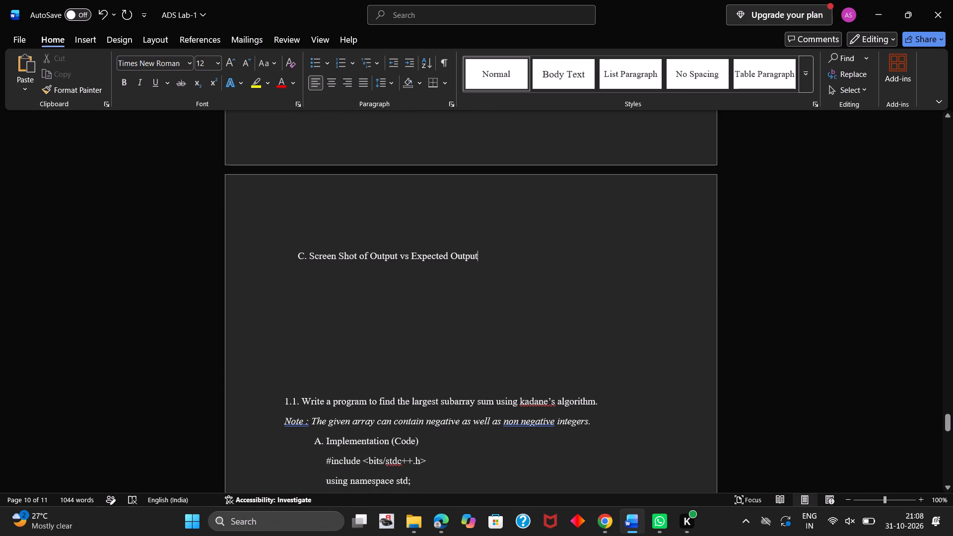
{"action": "key", "text": "Return"}
Switch to Chrome and close the Gemini side panel.
{"action": "key", "text": "alt+Tab"}
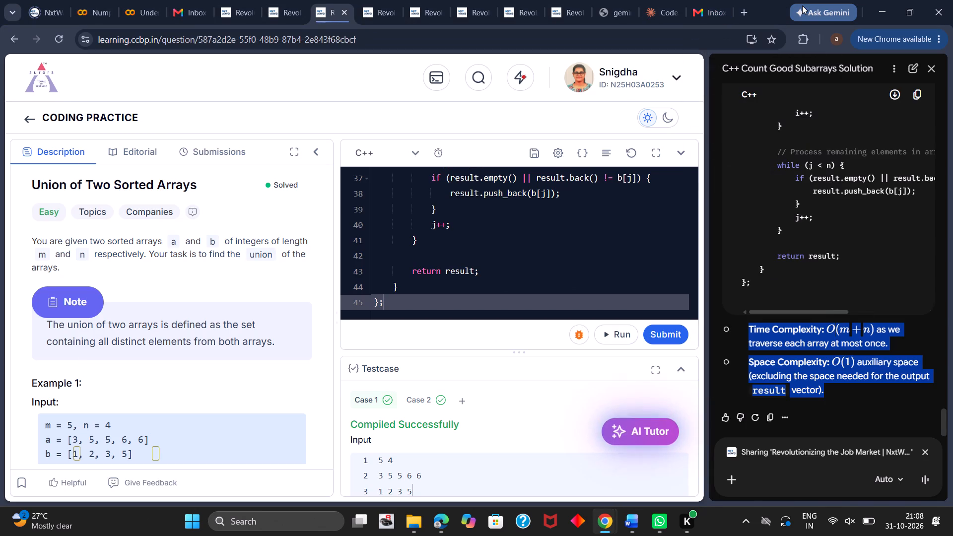
{"action": "left_click", "coordinate": [802, 5]}
Delete the three comment lines, "Add to result" and "Process remaining elements" in arrays a and b, from the code editor's solution.
{"action": "scroll", "coordinate": [618, 219], "scroll_direction": "up", "scroll_amount": 6}
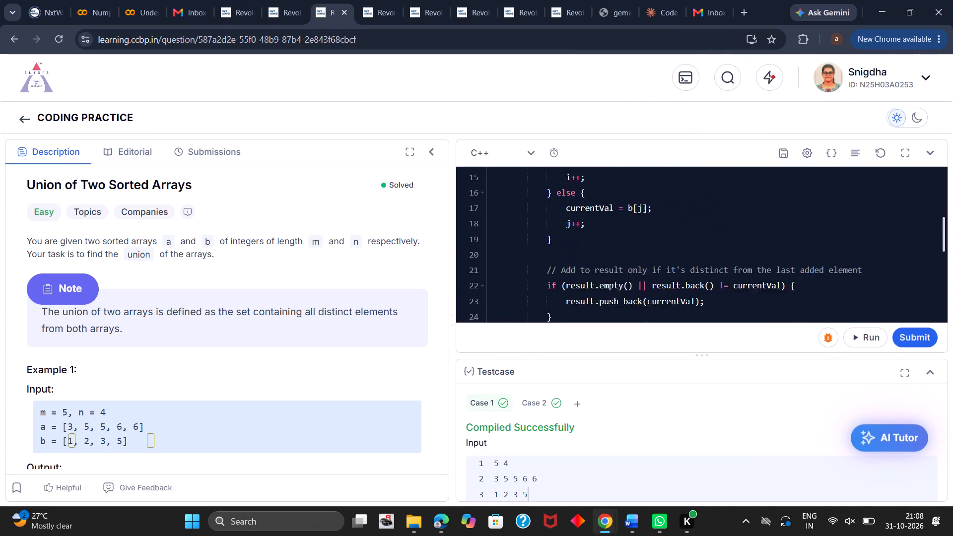
{"action": "scroll", "coordinate": [618, 219], "scroll_direction": "up", "scroll_amount": 9}
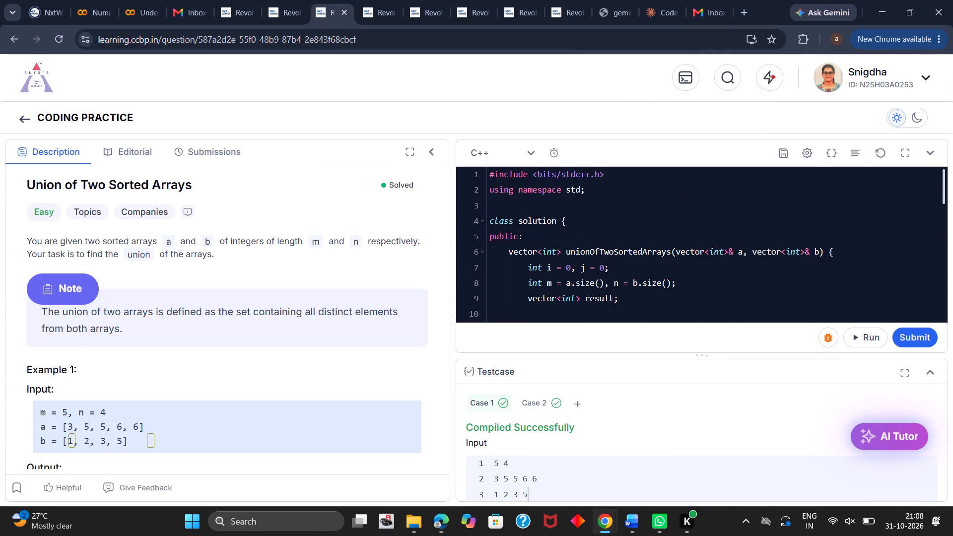
{"action": "scroll", "coordinate": [618, 219], "scroll_direction": "down", "scroll_amount": 6}
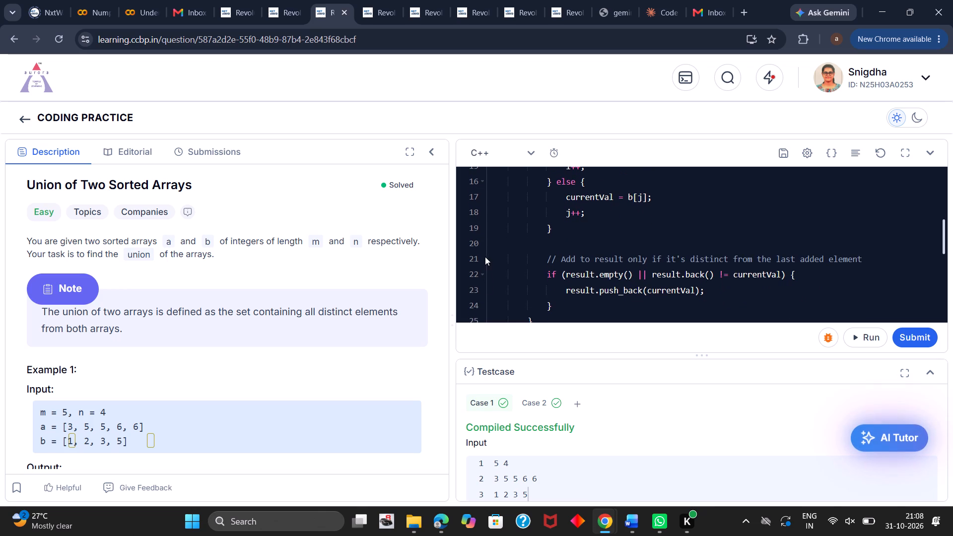
{"action": "left_click", "coordinate": [478, 258]}
{"action": "left_click", "coordinate": [474, 258]}
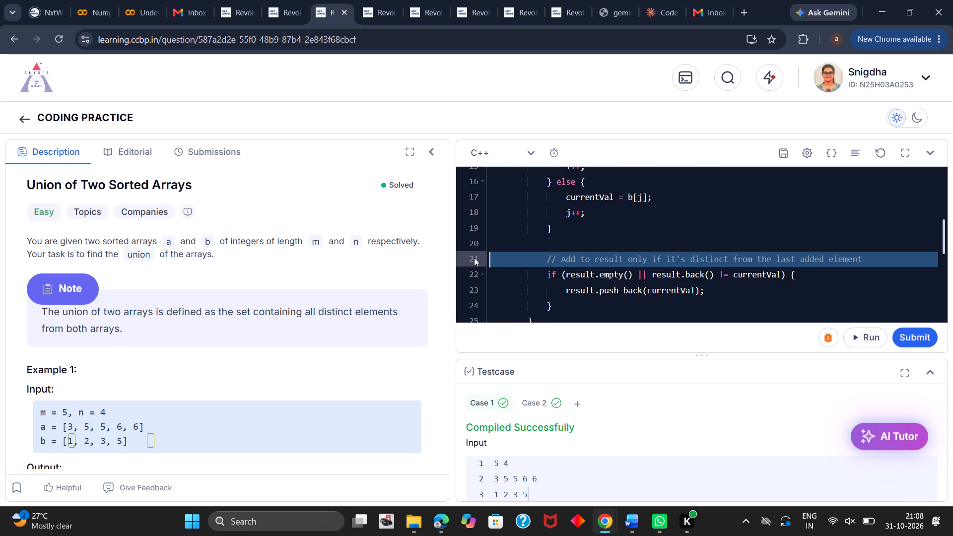
{"action": "key", "text": "BackSpace"}
{"action": "scroll", "coordinate": [474, 258], "scroll_direction": "down", "scroll_amount": 1}
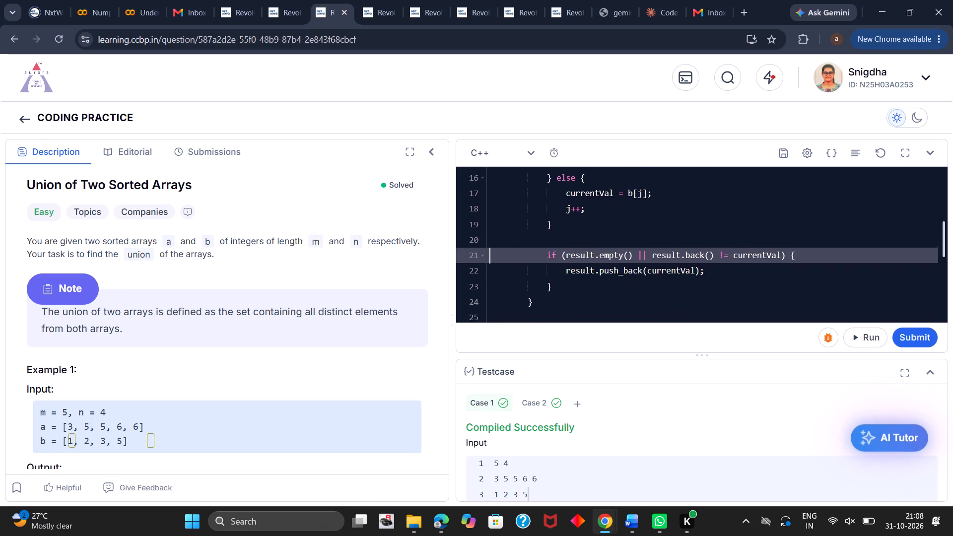
{"action": "scroll", "coordinate": [474, 258], "scroll_direction": "down", "scroll_amount": 2}
{"action": "left_click", "coordinate": [472, 242]}
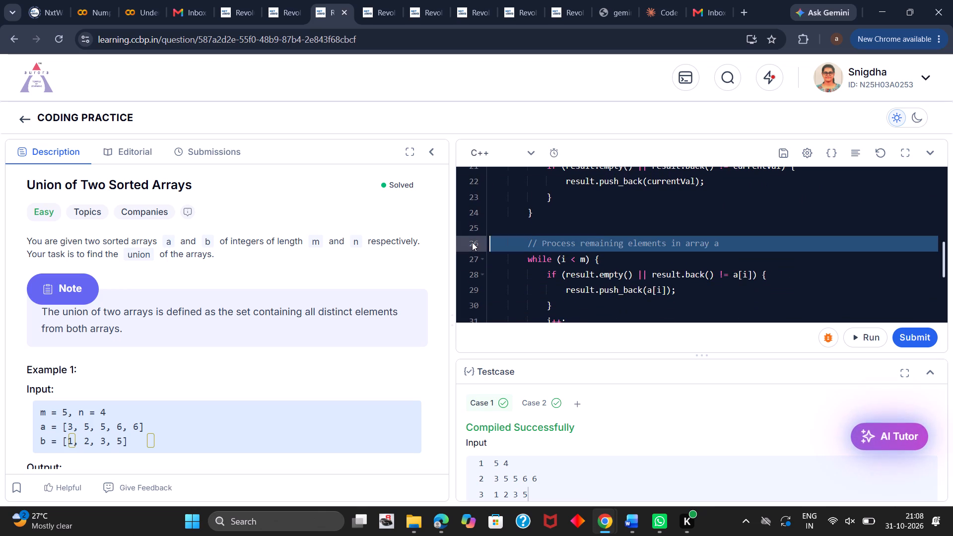
{"action": "key", "text": "BackSpace"}
{"action": "scroll", "coordinate": [472, 242], "scroll_direction": "down", "scroll_amount": 5}
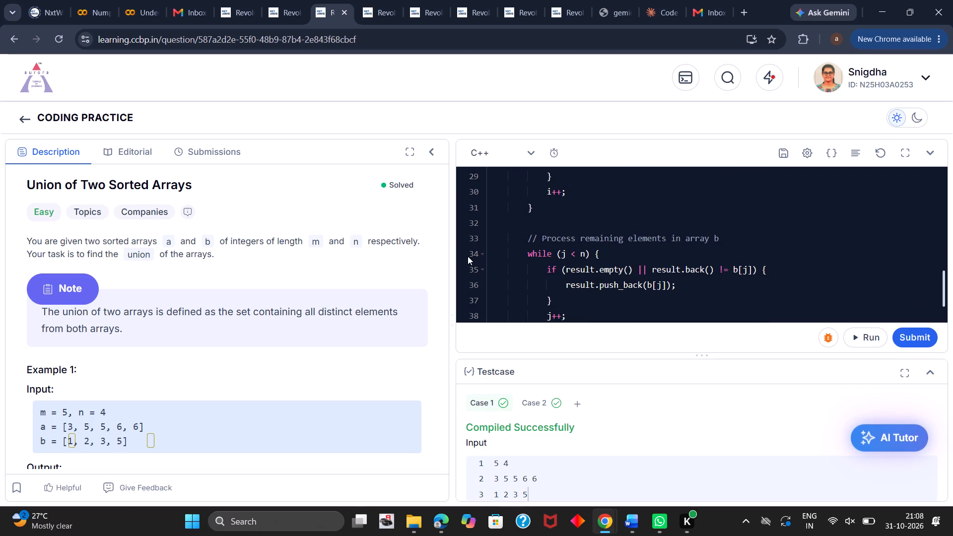
{"action": "left_click", "coordinate": [475, 237]}
{"action": "key", "text": "BackSpace"}
{"action": "scroll", "coordinate": [475, 237], "scroll_direction": "down", "scroll_amount": 2}
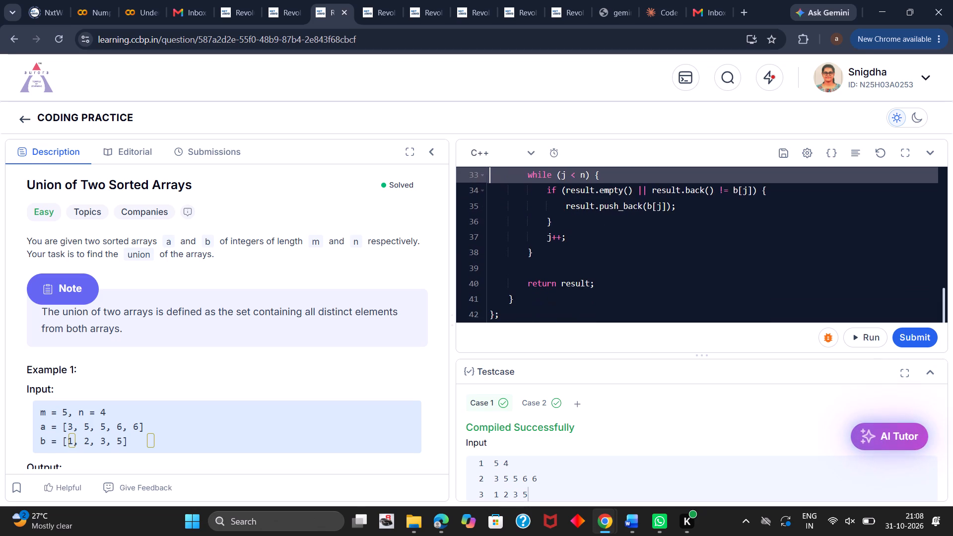
{"action": "scroll", "coordinate": [475, 237], "scroll_direction": "down", "scroll_amount": 1}
Capture the full screen with the start of the two-pointer code and Case 1, and paste it below Word's "Screen Shot of Output vs Expected Output".
{"action": "scroll", "coordinate": [475, 237], "scroll_direction": "up", "scroll_amount": 13}
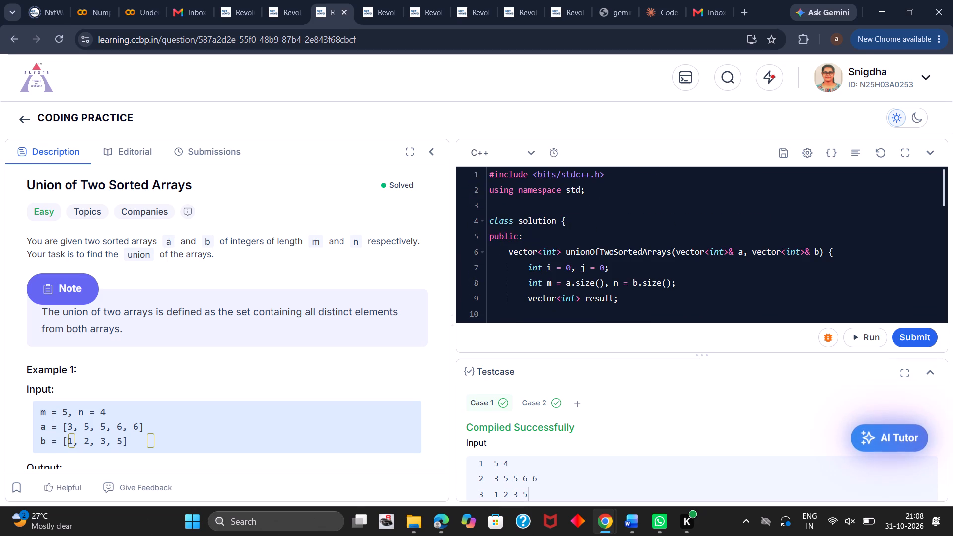
{"action": "key", "text": "Print"}
{"action": "left_click_drag", "start_coordinate": [2, 0], "coordinate": [58, 44]}
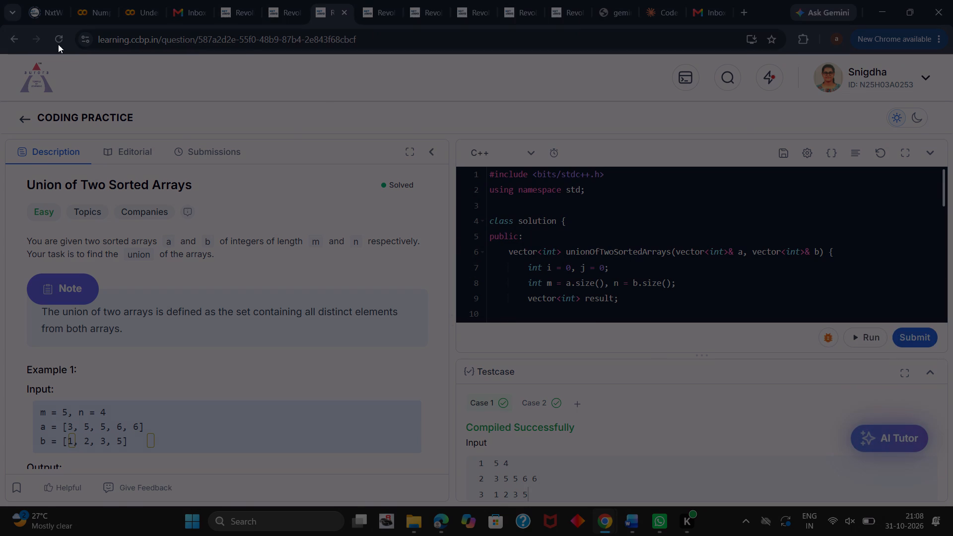
{"action": "left_click_drag", "start_coordinate": [58, 44], "coordinate": [952, 535]}
{"action": "key", "text": "ctrl+c"}
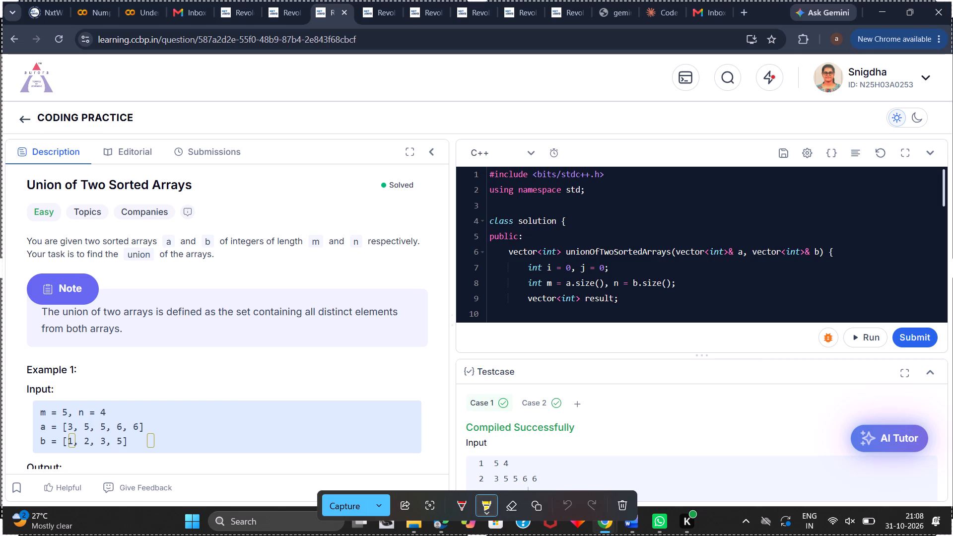
{"action": "key", "text": "alt+Tab"}
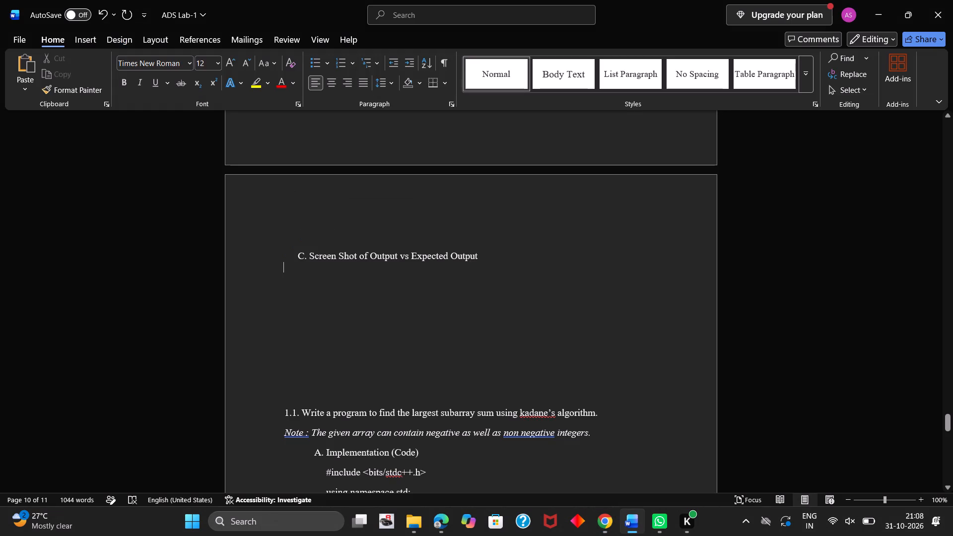
{"action": "key", "text": "ctrl+v"}
Capture the full Chrome screen with the code's end and Case 2's output and expected values, and paste it below the first screenshot in Word.
{"action": "key", "text": "alt+Tab"}
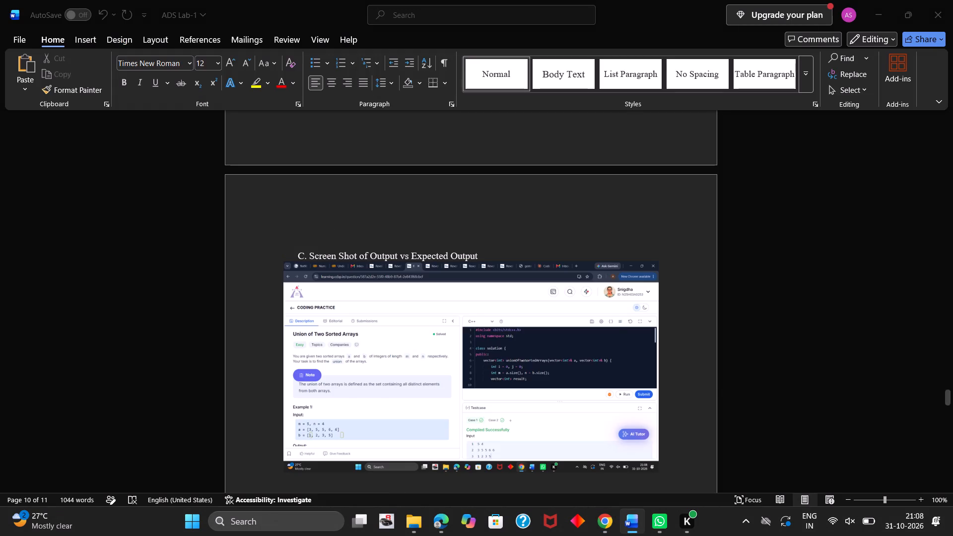
{"action": "scroll", "coordinate": [710, 410], "scroll_direction": "up", "scroll_amount": 1}
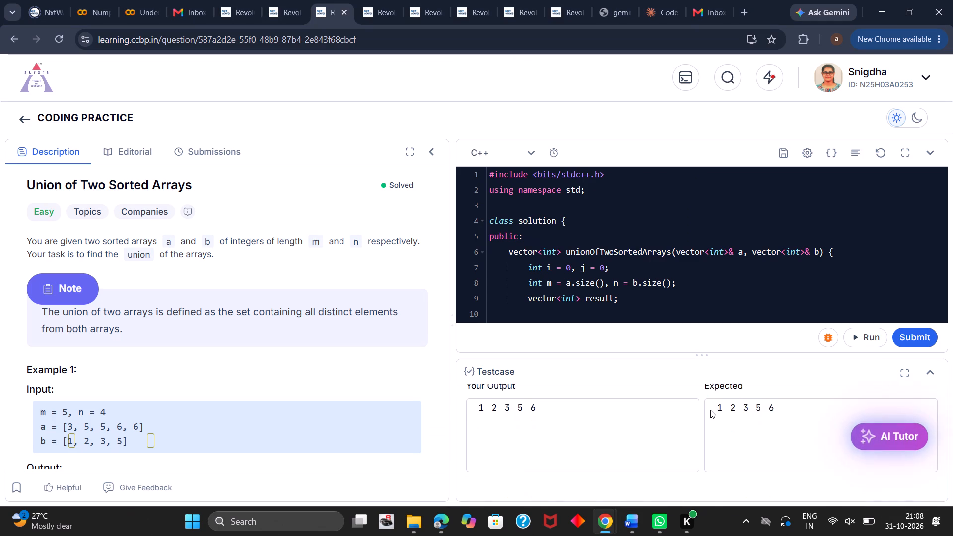
{"action": "scroll", "coordinate": [710, 410], "scroll_direction": "up", "scroll_amount": 1}
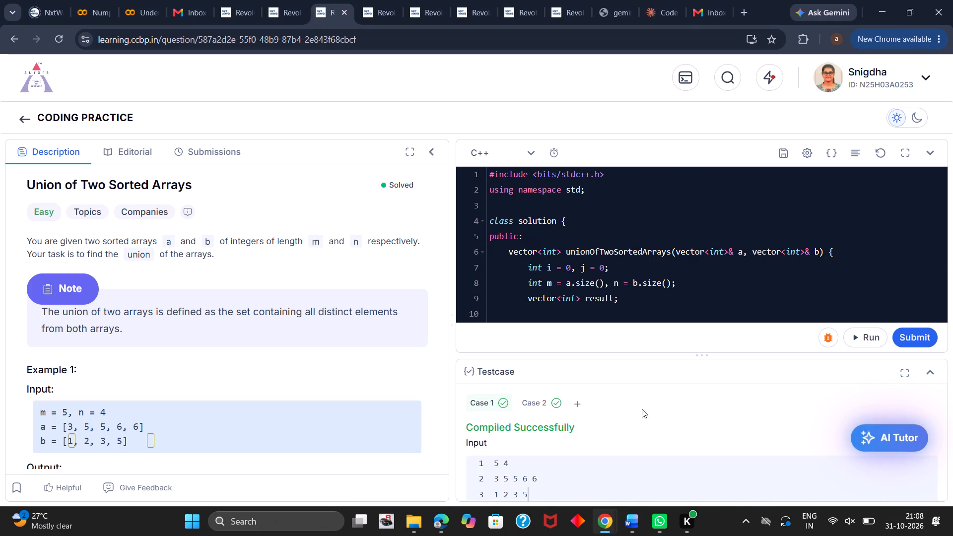
{"action": "left_click", "coordinate": [552, 398]}
{"action": "scroll", "coordinate": [623, 421], "scroll_direction": "down", "scroll_amount": 1}
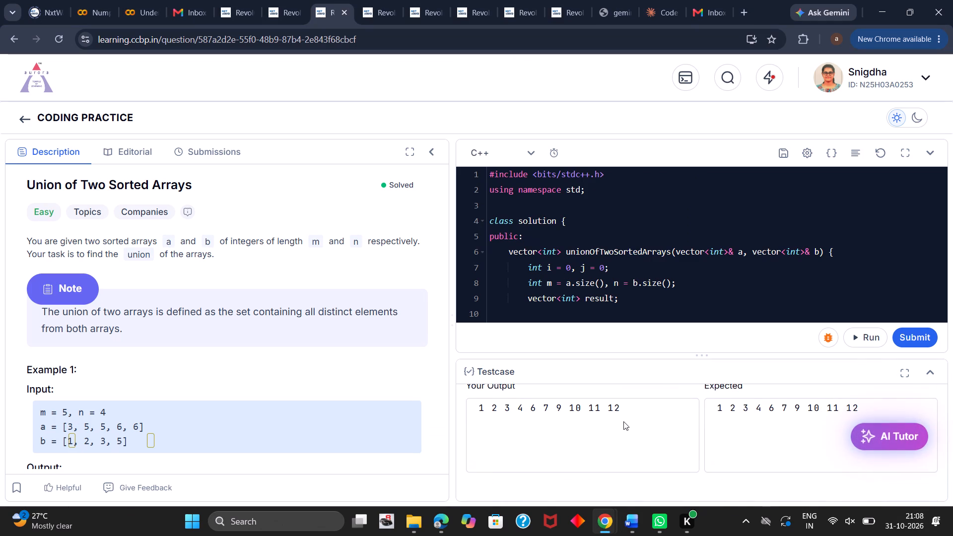
{"action": "scroll", "coordinate": [623, 421], "scroll_direction": "down", "scroll_amount": 2}
{"action": "scroll", "coordinate": [666, 254], "scroll_direction": "down", "scroll_amount": 3}
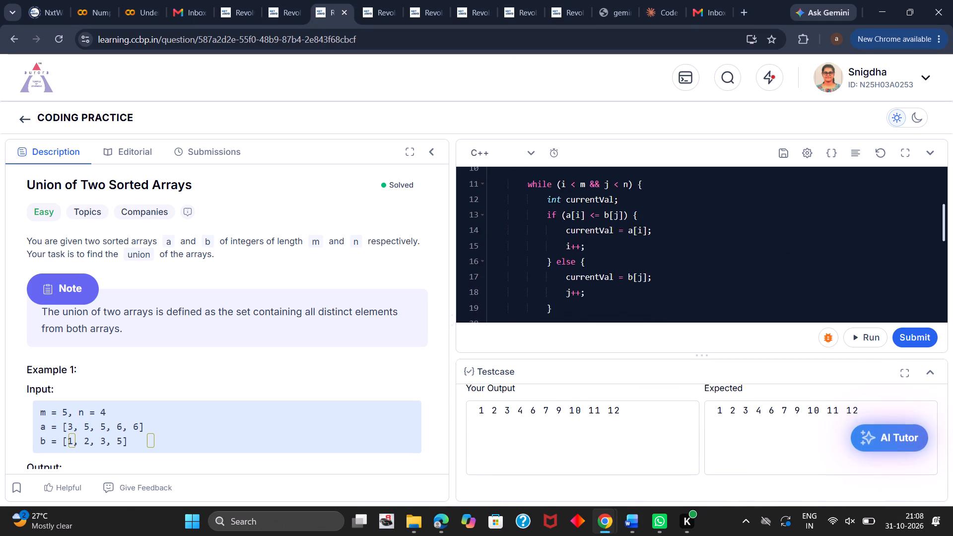
{"action": "scroll", "coordinate": [666, 254], "scroll_direction": "down", "scroll_amount": 5}
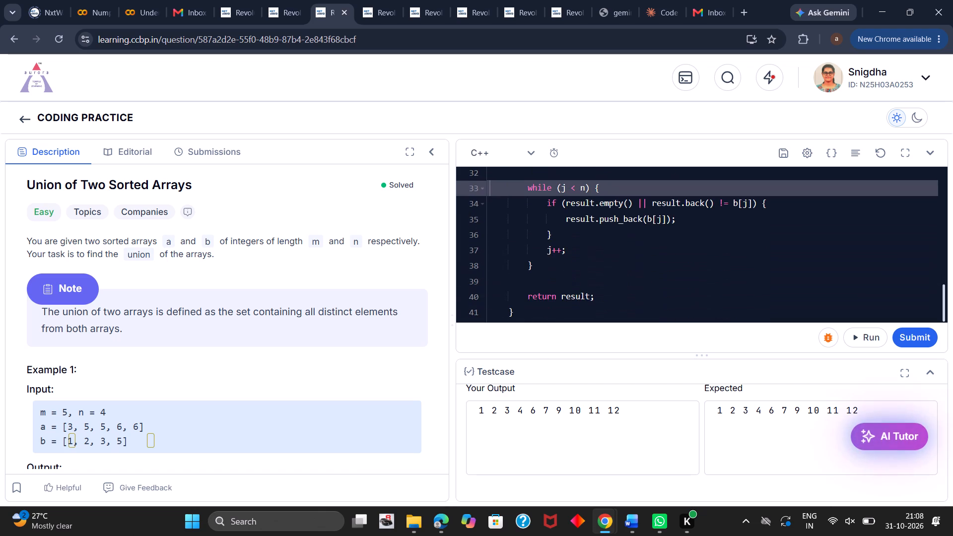
{"action": "scroll", "coordinate": [666, 254], "scroll_direction": "down", "scroll_amount": 2}
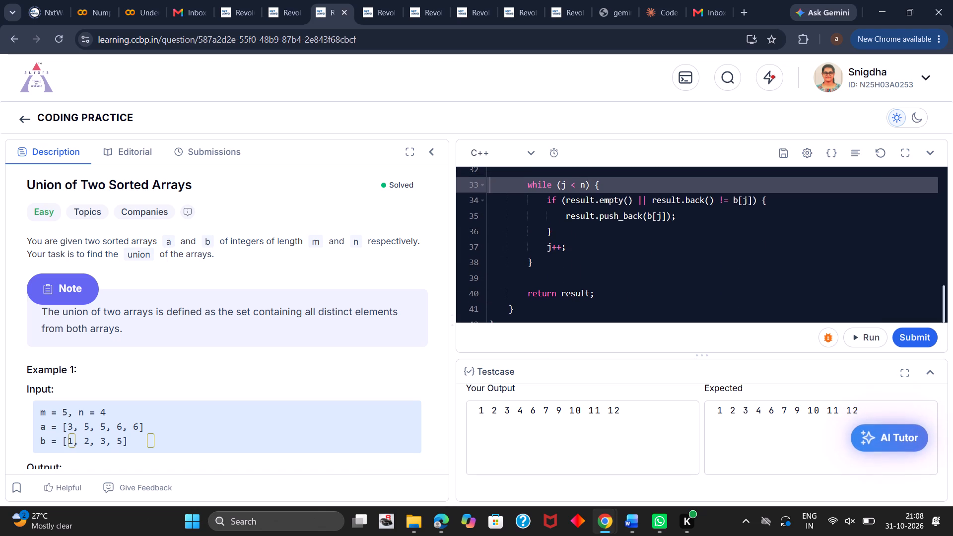
{"action": "key", "text": "Print"}
{"action": "left_click_drag", "start_coordinate": [0, 0], "coordinate": [952, 535]}
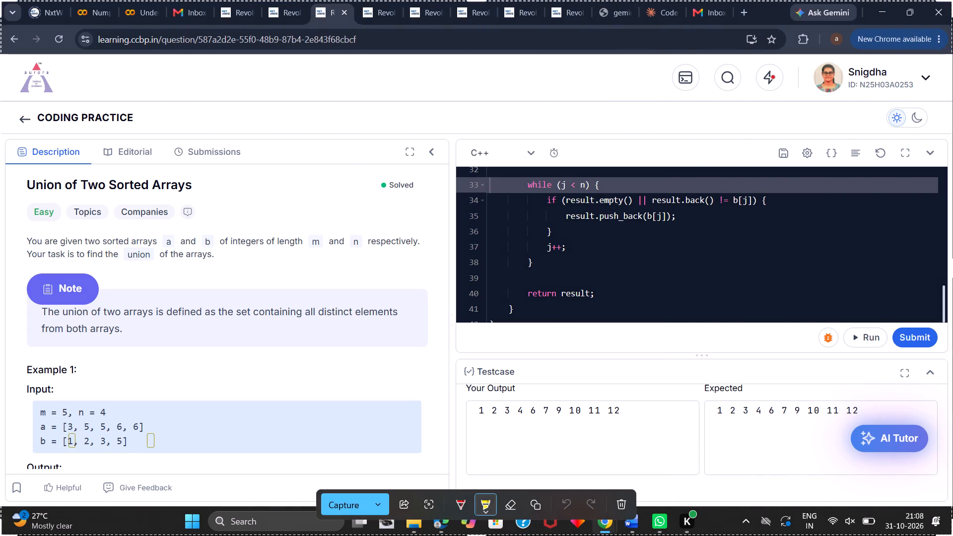
{"action": "key", "text": "ctrl+c"}
{"action": "key", "text": "alt+Tab"}
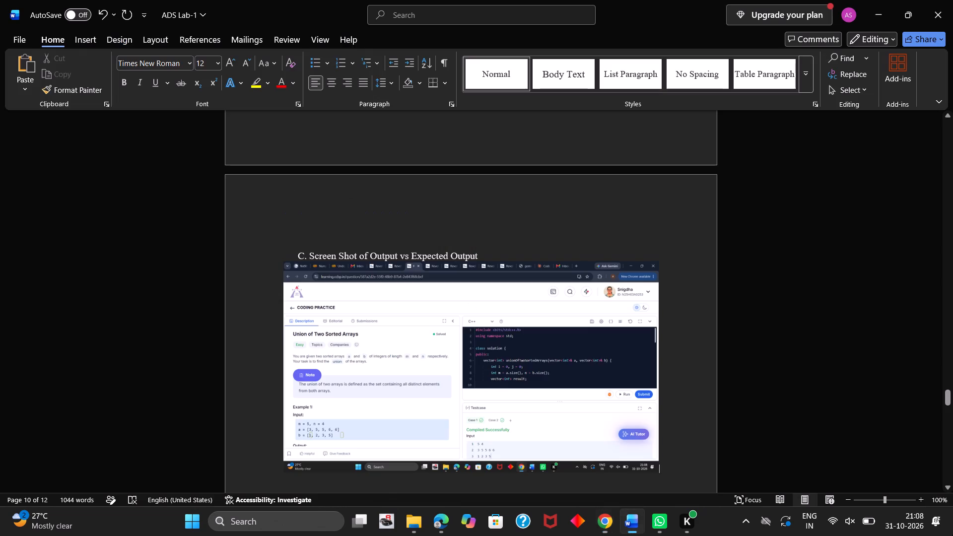
{"action": "key", "text": "ctrl+v"}
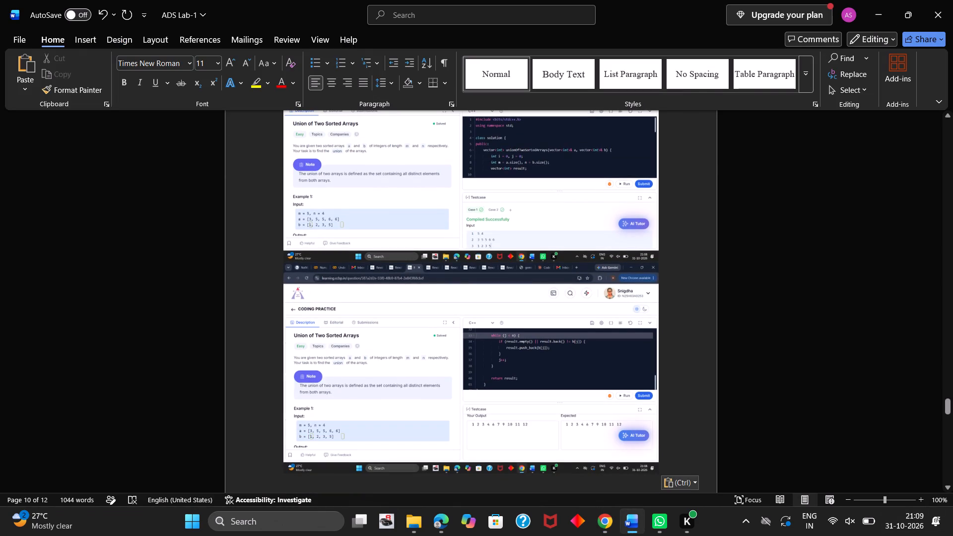
Save the ADS Lab-1 document.
{"action": "scroll", "coordinate": [622, 343], "scroll_direction": "down", "scroll_amount": 6}
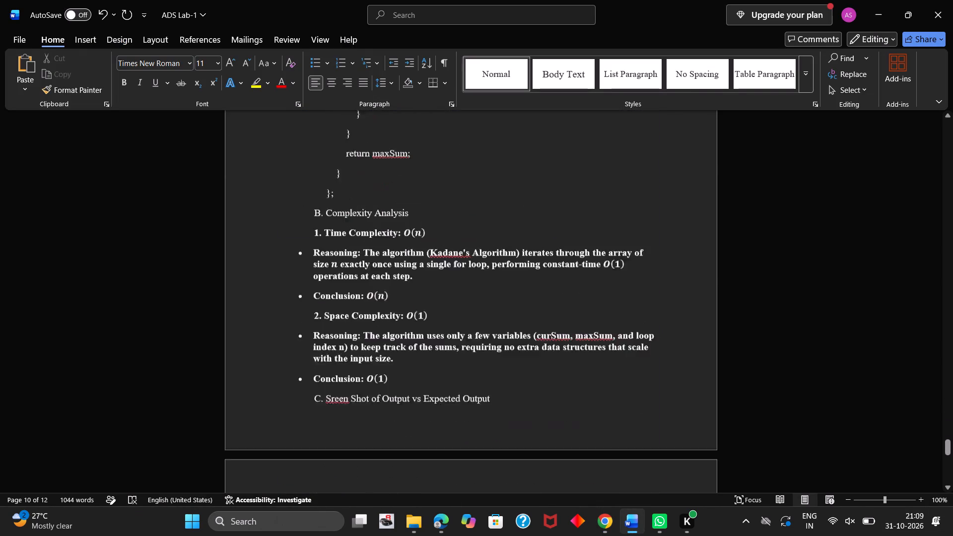
{"action": "scroll", "coordinate": [622, 343], "scroll_direction": "down", "scroll_amount": 5}
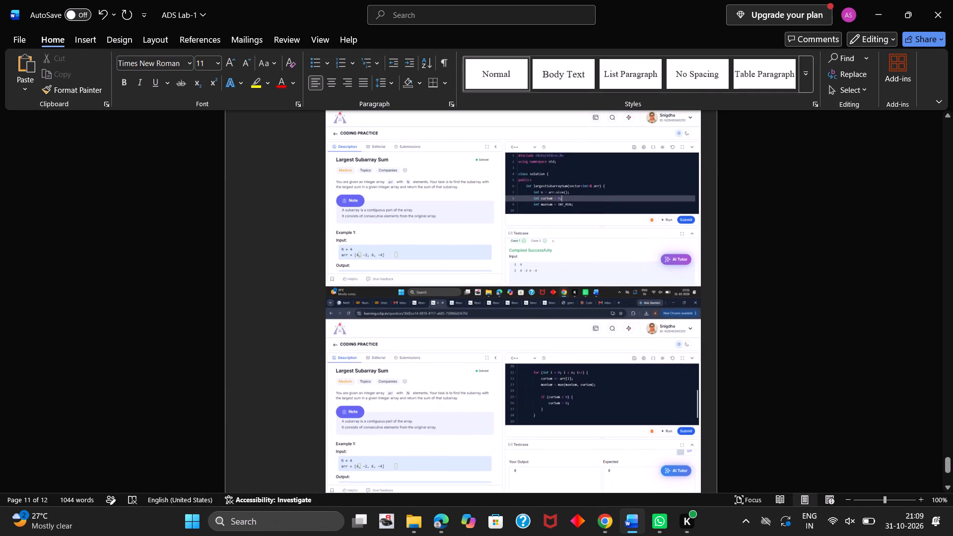
{"action": "scroll", "coordinate": [592, 377], "scroll_direction": "up", "scroll_amount": 3}
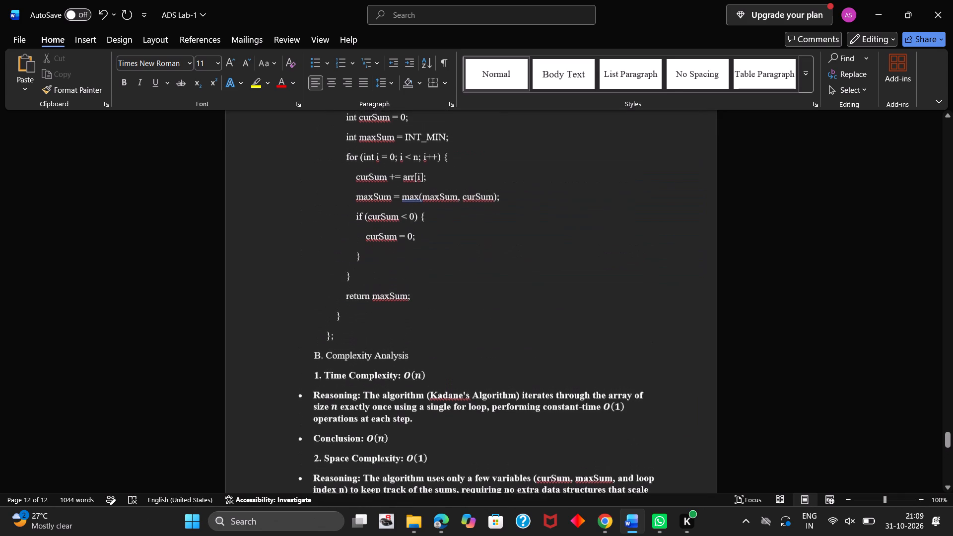
{"action": "scroll", "coordinate": [592, 377], "scroll_direction": "up", "scroll_amount": 2}
{"action": "key", "text": "ctrl+s"}
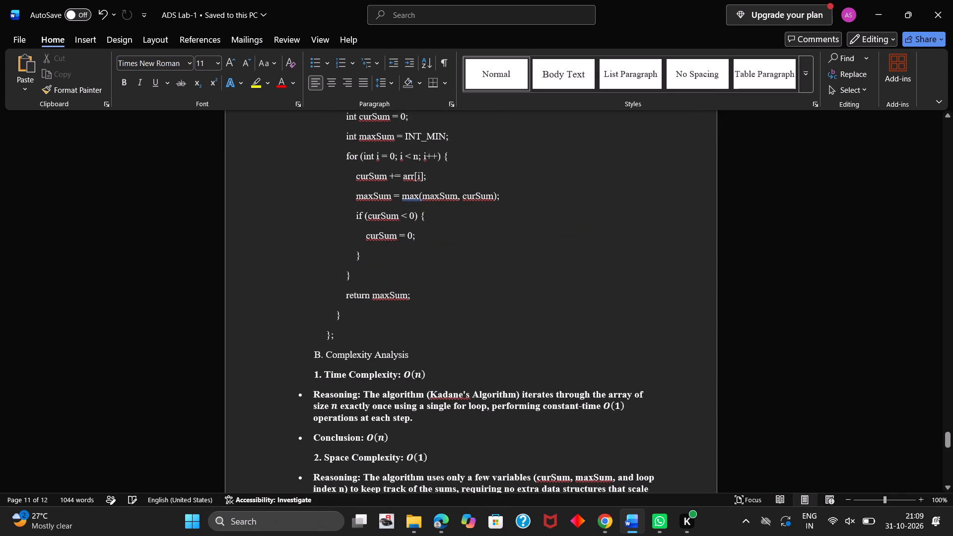
Check the document's print preview and return to editing.
{"action": "key", "text": "ctrl+p"}
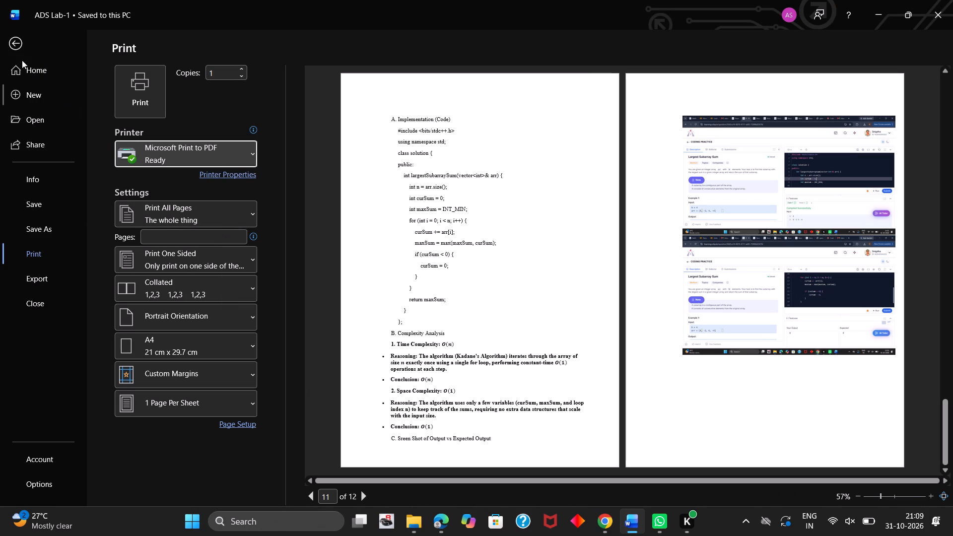
{"action": "left_click", "coordinate": [15, 46]}
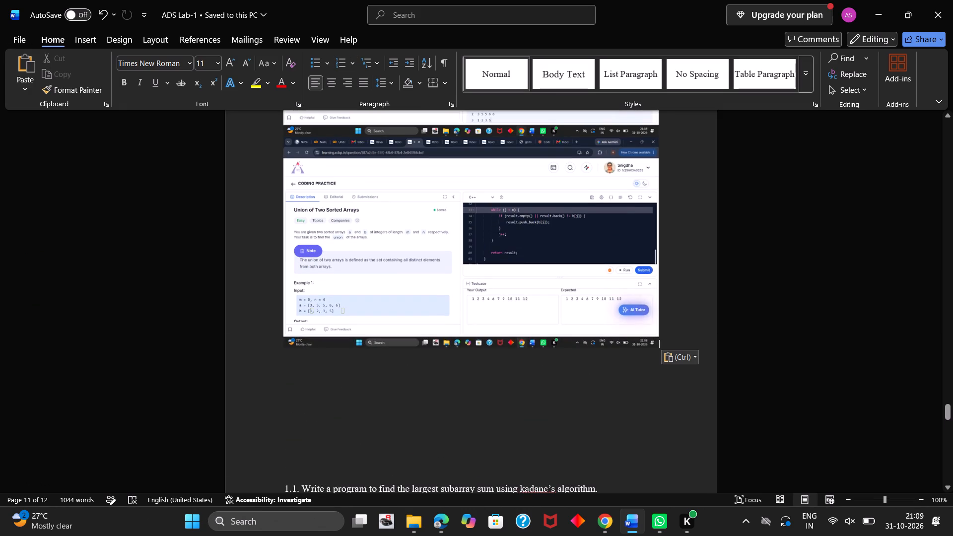
Clear the bold formatting from the text of the entire document.
{"action": "key", "text": "ctrl+a"}
{"action": "key", "text": "ctrl+b"}
{"action": "key", "text": "ctrl+b"}
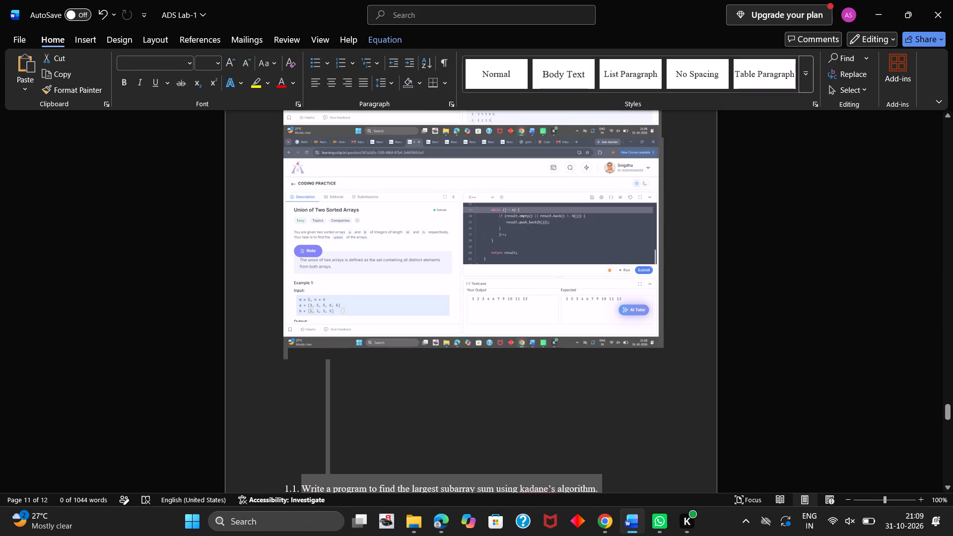
Delete five blank lines between the second two-pointer output screenshot and the question on Kadane's algorithm.
{"action": "left_click", "coordinate": [343, 362]}
{"action": "key", "text": "Delete"}
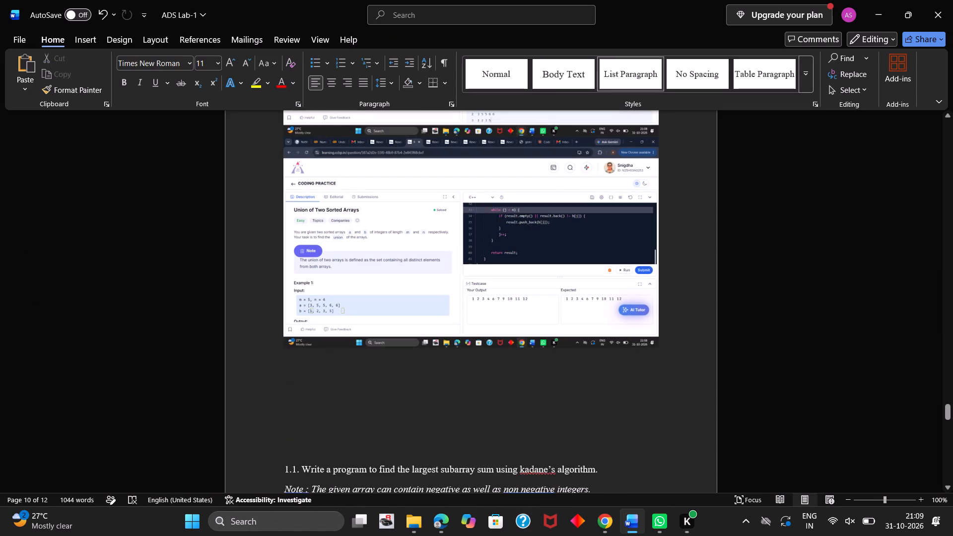
{"action": "key", "text": "Delete"}
{"action": "key", "text": "Delete"}
{"action": "key", "text": "Delete"}
{"action": "key", "text": "Delete"}
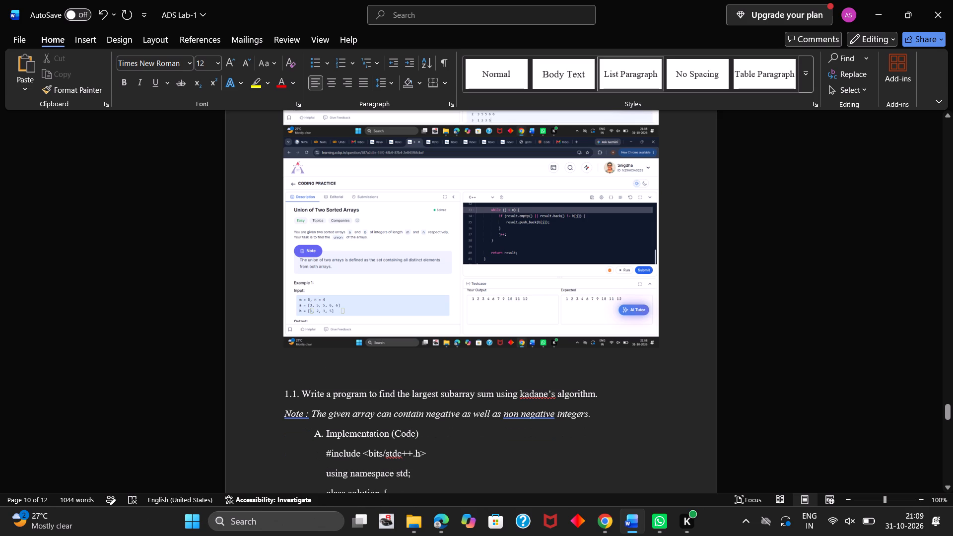
Make the heading "Approach 2: Two Pointer Approach" bold.
{"action": "scroll", "coordinate": [348, 461], "scroll_direction": "down", "scroll_amount": 11}
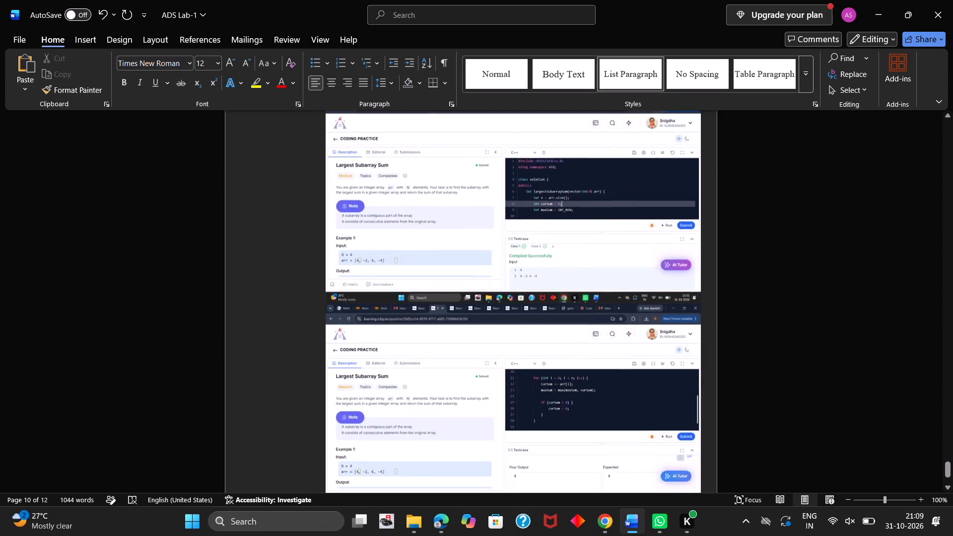
{"action": "scroll", "coordinate": [348, 461], "scroll_direction": "down", "scroll_amount": 1}
{"action": "scroll", "coordinate": [348, 461], "scroll_direction": "up", "scroll_amount": 1}
{"action": "scroll", "coordinate": [348, 461], "scroll_direction": "down", "scroll_amount": 1}
{"action": "scroll", "coordinate": [348, 461], "scroll_direction": "up", "scroll_amount": 4}
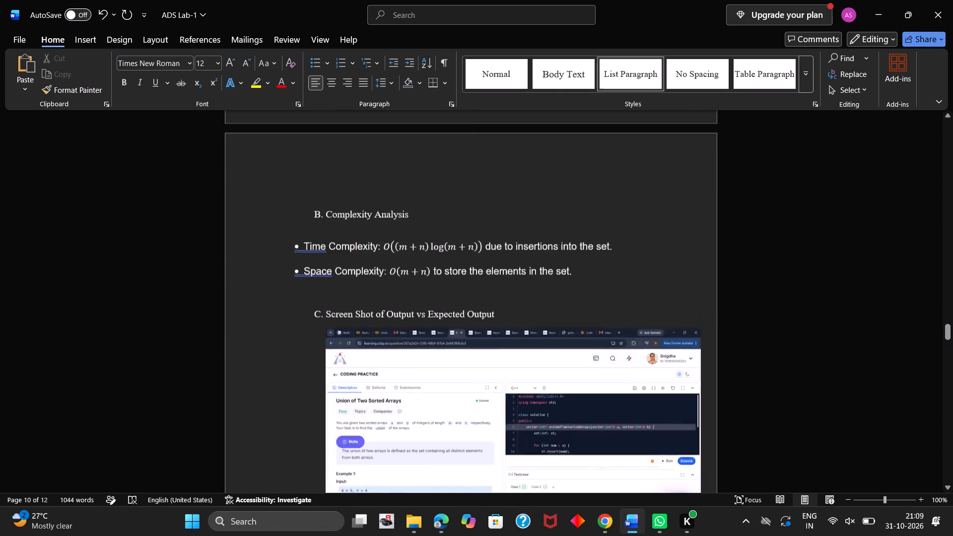
{"action": "scroll", "coordinate": [348, 461], "scroll_direction": "up", "scroll_amount": 2}
{"action": "scroll", "coordinate": [346, 439], "scroll_direction": "down", "scroll_amount": 1}
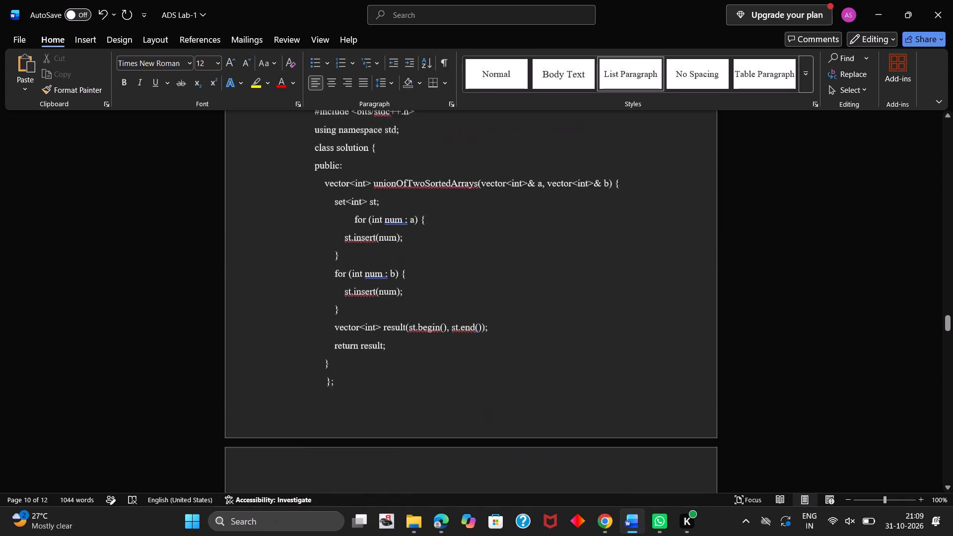
{"action": "scroll", "coordinate": [346, 439], "scroll_direction": "down", "scroll_amount": 4}
{"action": "scroll", "coordinate": [346, 439], "scroll_direction": "up", "scroll_amount": 2}
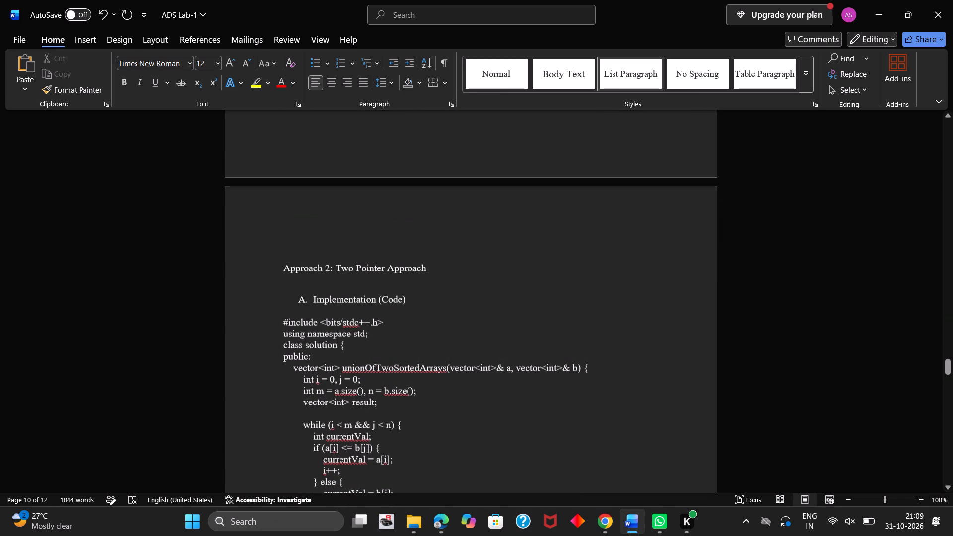
{"action": "scroll", "coordinate": [346, 439], "scroll_direction": "up", "scroll_amount": 1}
{"action": "left_click_drag", "start_coordinate": [434, 269], "coordinate": [282, 269]}
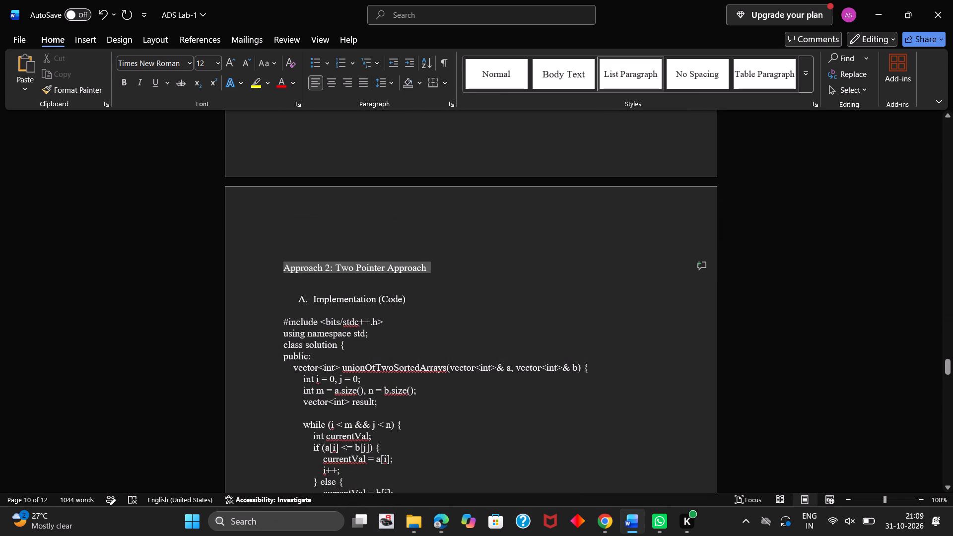
{"action": "left_click_drag", "start_coordinate": [282, 269], "coordinate": [281, 269]}
{"action": "key", "text": "ctrl+b"}
Make the section heading "Objective" near the start of the report bold.
{"action": "scroll", "coordinate": [281, 269], "scroll_direction": "up", "scroll_amount": 2}
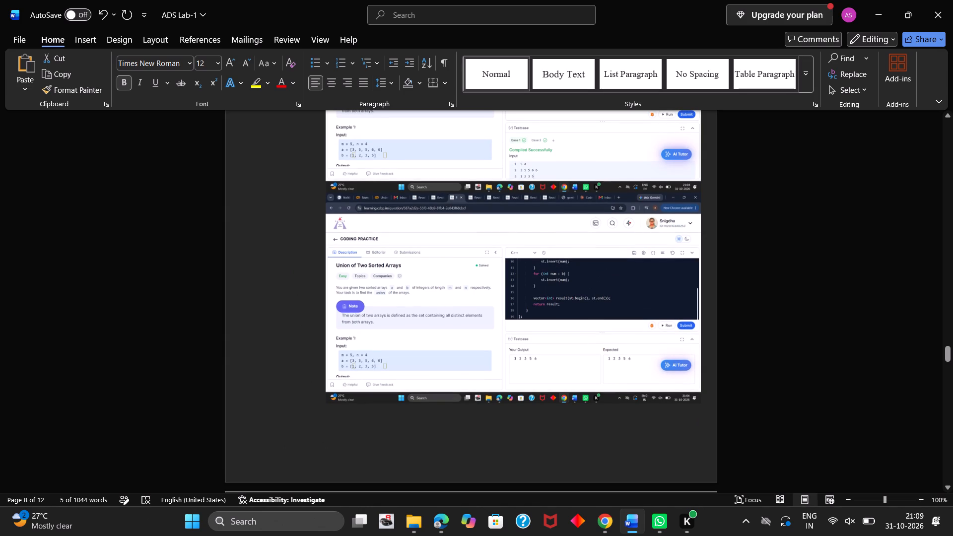
{"action": "scroll", "coordinate": [281, 269], "scroll_direction": "up", "scroll_amount": 3}
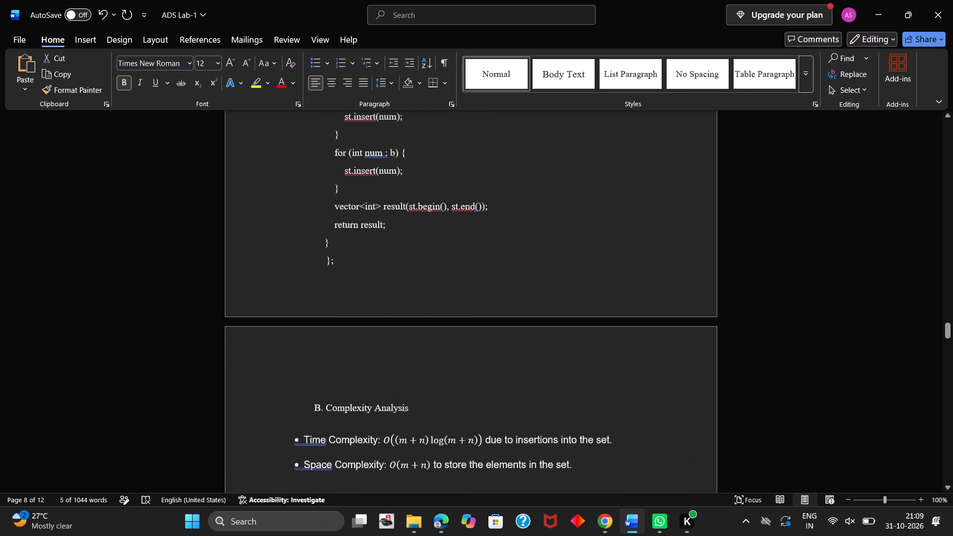
{"action": "scroll", "coordinate": [281, 269], "scroll_direction": "up", "scroll_amount": 1}
{"action": "scroll", "coordinate": [437, 321], "scroll_direction": "up", "scroll_amount": 9}
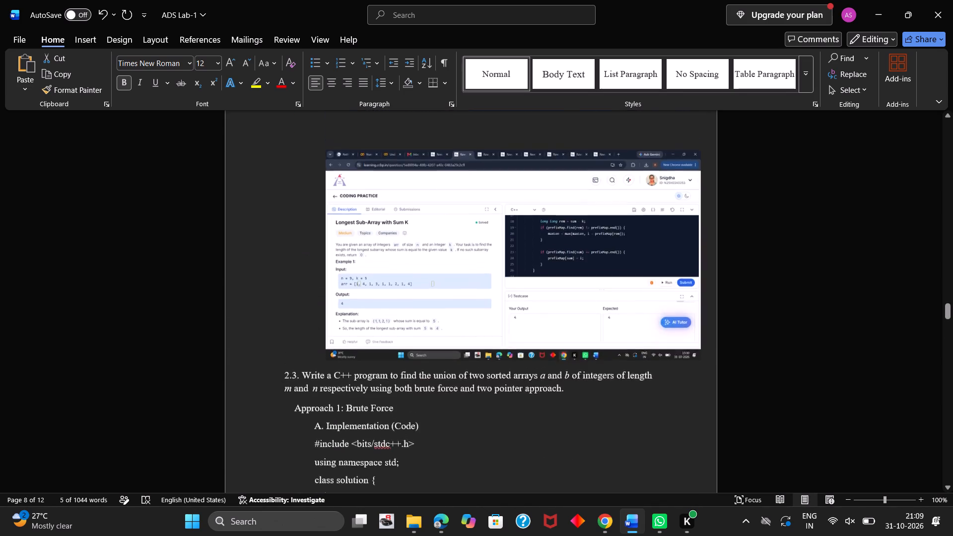
{"action": "scroll", "coordinate": [437, 321], "scroll_direction": "up", "scroll_amount": 14}
{"action": "scroll", "coordinate": [437, 321], "scroll_direction": "down", "scroll_amount": 3}
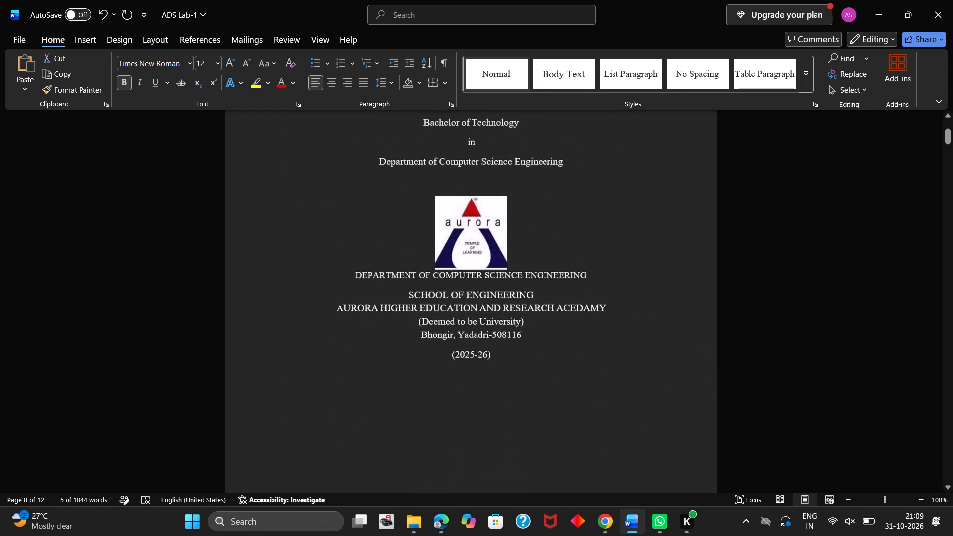
{"action": "scroll", "coordinate": [437, 321], "scroll_direction": "down", "scroll_amount": 3}
{"action": "scroll", "coordinate": [579, 228], "scroll_direction": "down", "scroll_amount": 1}
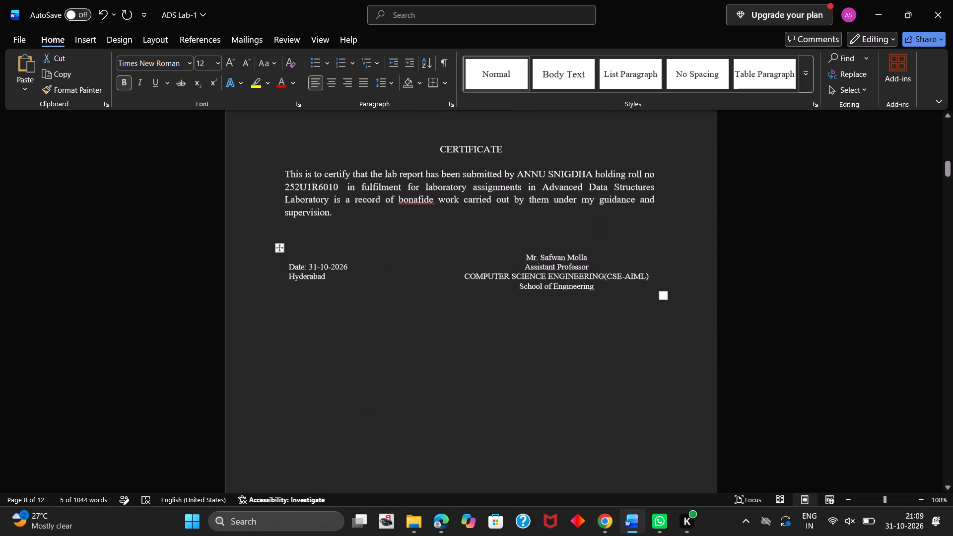
{"action": "scroll", "coordinate": [579, 228], "scroll_direction": "down", "scroll_amount": 4}
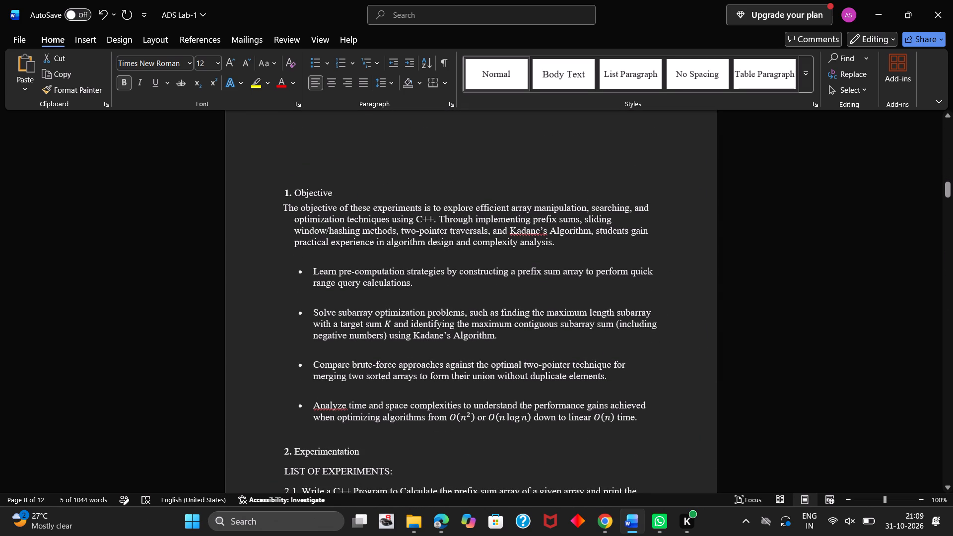
{"action": "left_click_drag", "start_coordinate": [337, 195], "coordinate": [273, 191]}
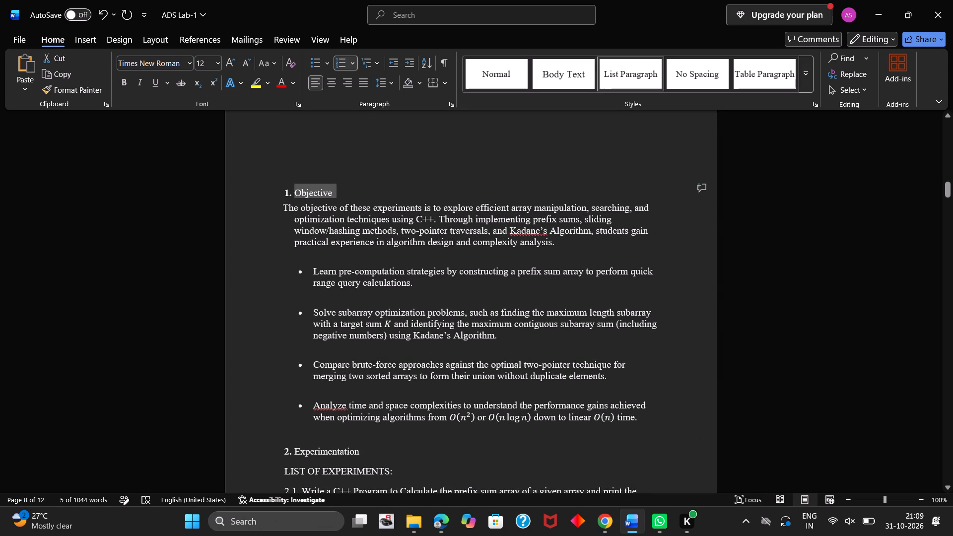
{"action": "key", "text": "ctrl+b"}
Make the headings "Experimentation" and "LIST OF EXPERIMENTS:" and the text of question 2.1 bold.
{"action": "scroll", "coordinate": [360, 429], "scroll_direction": "down", "scroll_amount": 1}
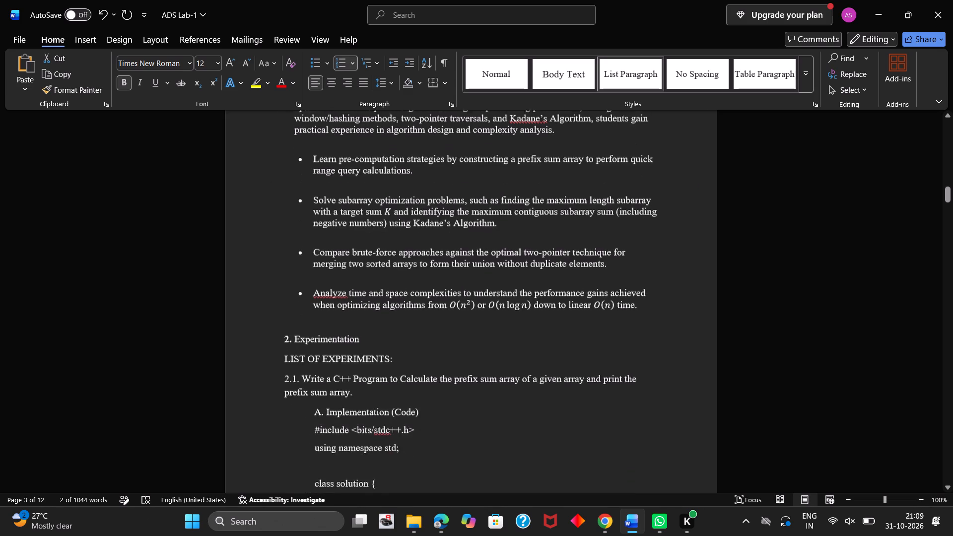
{"action": "scroll", "coordinate": [360, 429], "scroll_direction": "down", "scroll_amount": 1}
{"action": "left_click_drag", "start_coordinate": [398, 358], "coordinate": [278, 335]}
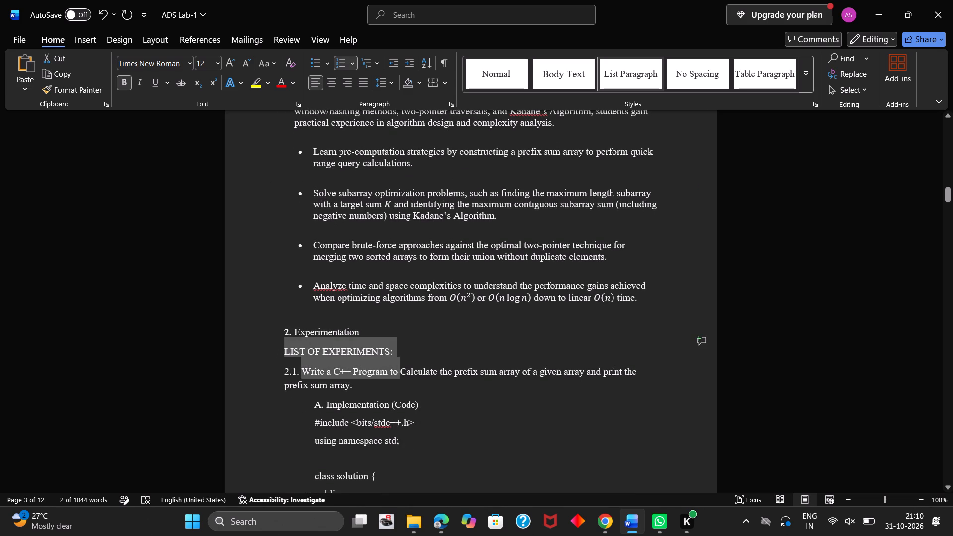
{"action": "left_click_drag", "start_coordinate": [278, 335], "coordinate": [273, 332]}
{"action": "left_click_drag", "start_coordinate": [363, 384], "coordinate": [272, 342]}
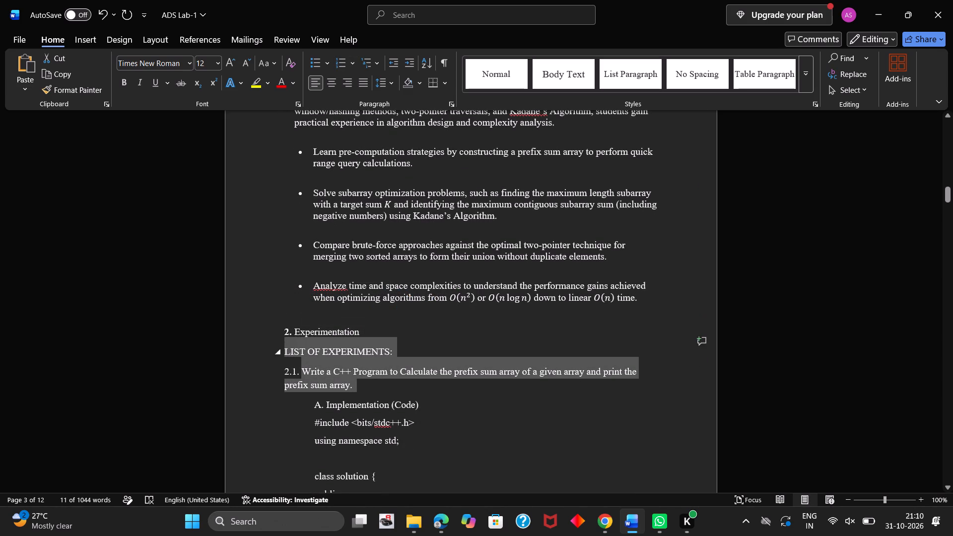
{"action": "left_click_drag", "start_coordinate": [272, 342], "coordinate": [270, 331]}
{"action": "key", "text": "ctrl+b"}
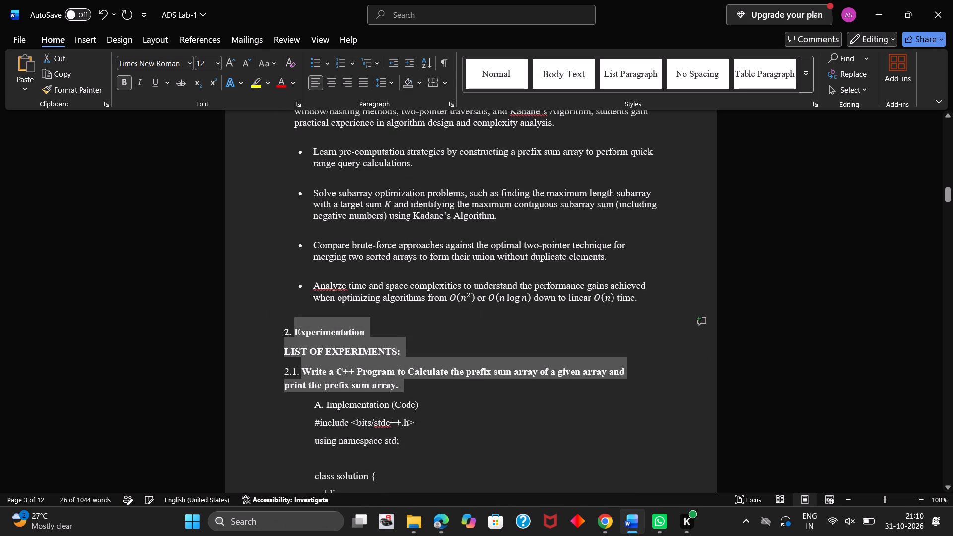
Make question 2.1's subheadings "Implementation (Code)", "Complexity Analysis" and "Screen Shot of Output vs Expected Output" bold.
{"action": "left_click_drag", "start_coordinate": [423, 401], "coordinate": [310, 405]}
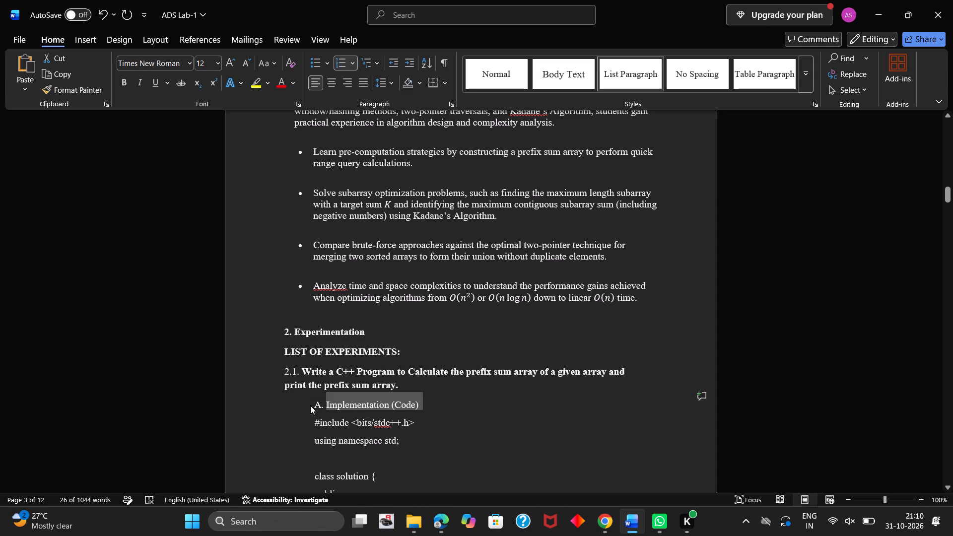
{"action": "key", "text": "ctrl+b"}
{"action": "scroll", "coordinate": [310, 405], "scroll_direction": "down", "scroll_amount": 5}
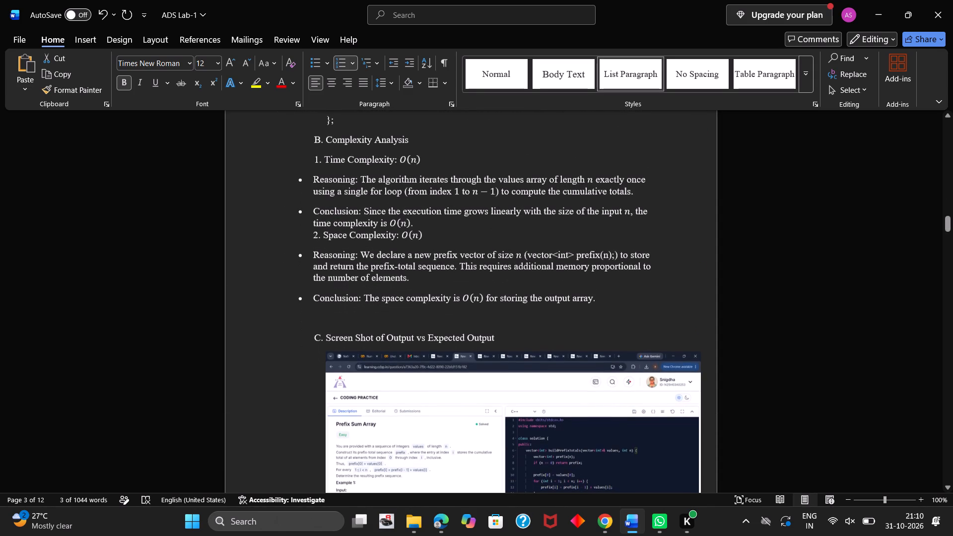
{"action": "left_click_drag", "start_coordinate": [416, 142], "coordinate": [302, 142]}
{"action": "key", "text": "ctrl+b"}
{"action": "scroll", "coordinate": [302, 142], "scroll_direction": "down", "scroll_amount": 1}
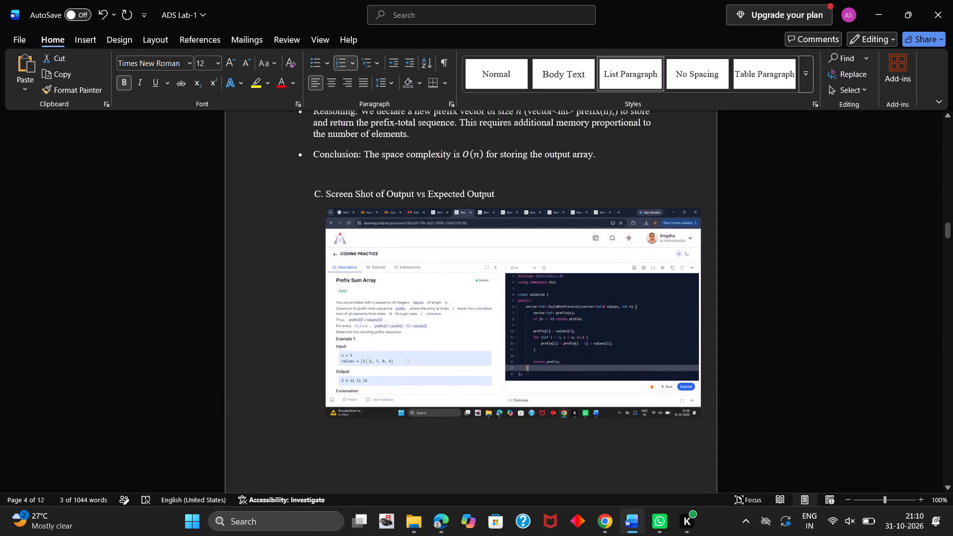
{"action": "left_click_drag", "start_coordinate": [501, 194], "coordinate": [297, 195]}
{"action": "key", "text": "ctrl+b"}
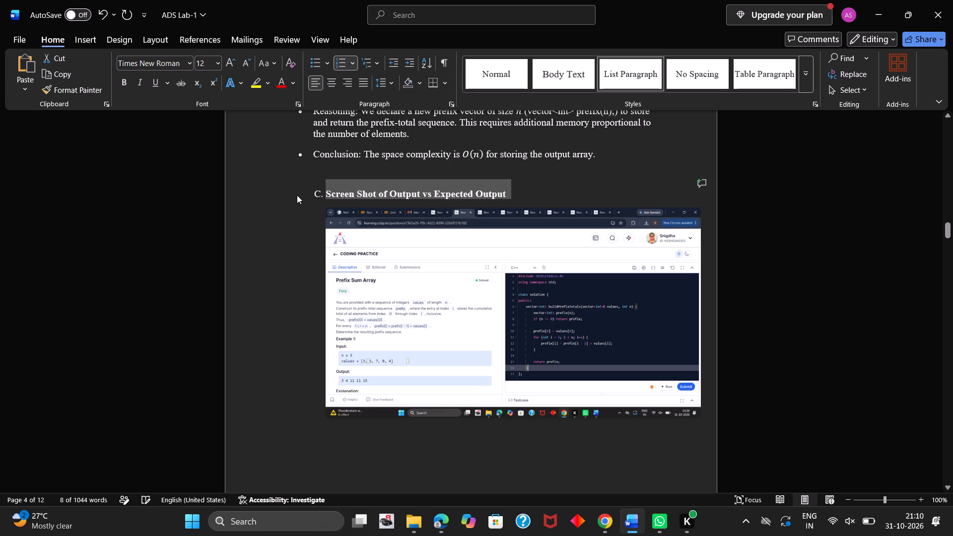
Make question 2.2's text and its Implementation, Complexity Analysis and Screen Shot of Output subheadings bold.
{"action": "scroll", "coordinate": [409, 284], "scroll_direction": "down", "scroll_amount": 5}
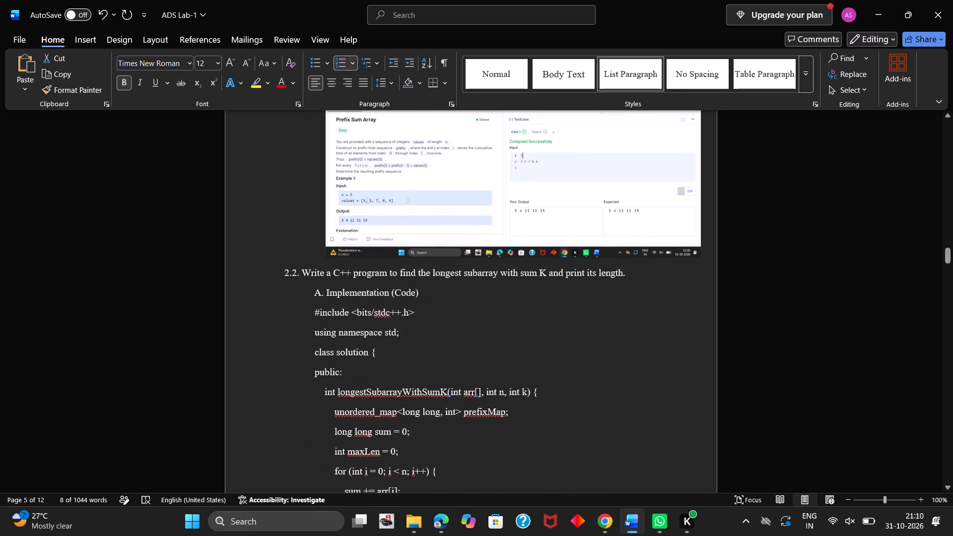
{"action": "left_click_drag", "start_coordinate": [426, 296], "coordinate": [260, 273]}
{"action": "key", "text": "ctrl+b"}
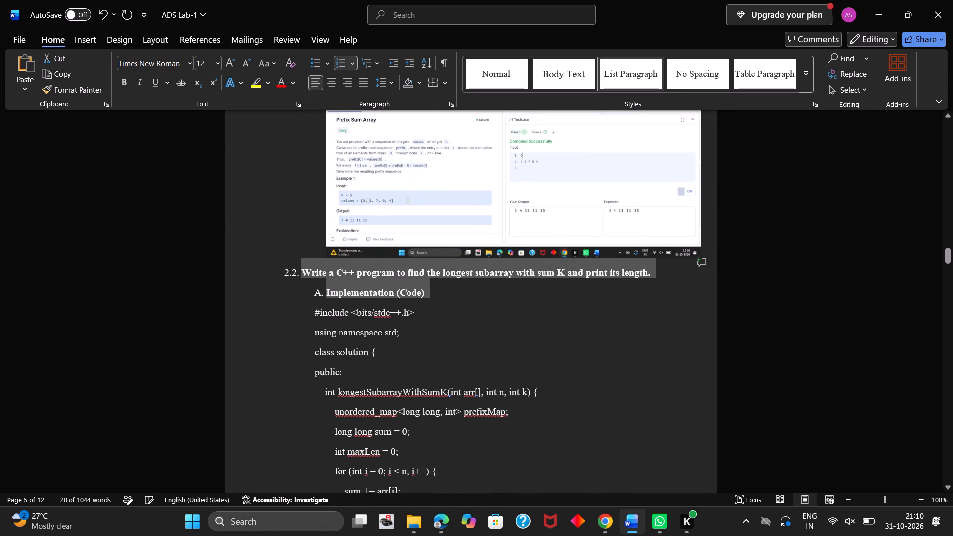
{"action": "scroll", "coordinate": [454, 440], "scroll_direction": "down", "scroll_amount": 3}
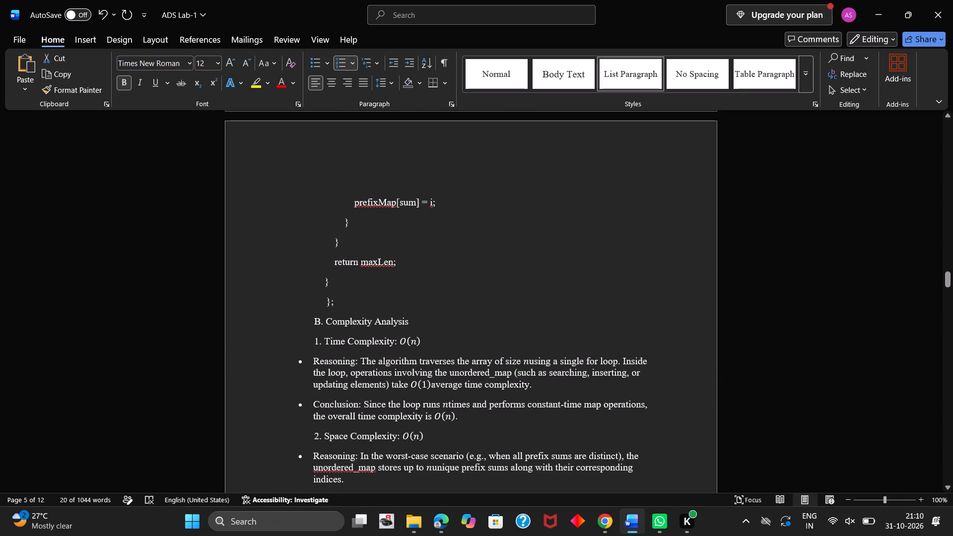
{"action": "left_click_drag", "start_coordinate": [413, 317], "coordinate": [313, 325]}
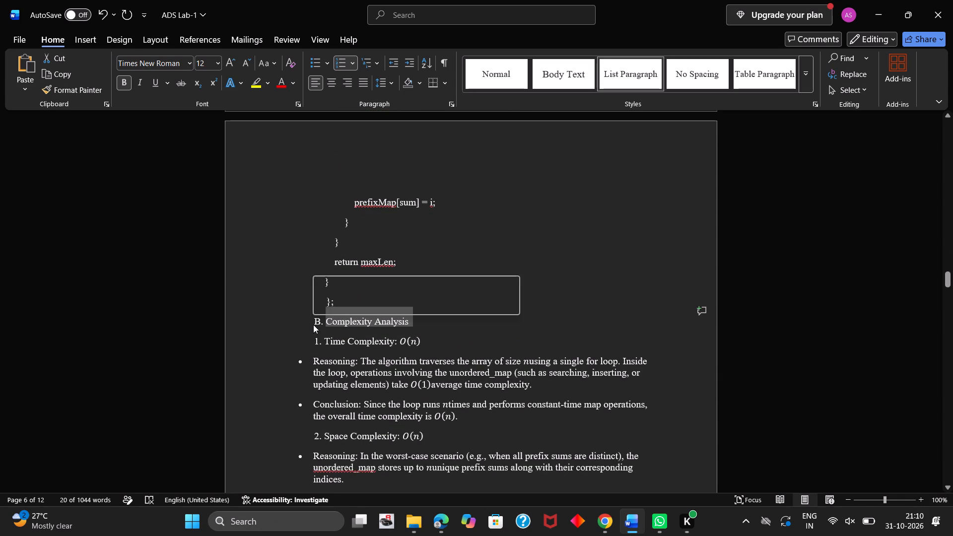
{"action": "key", "text": "ctrl+b"}
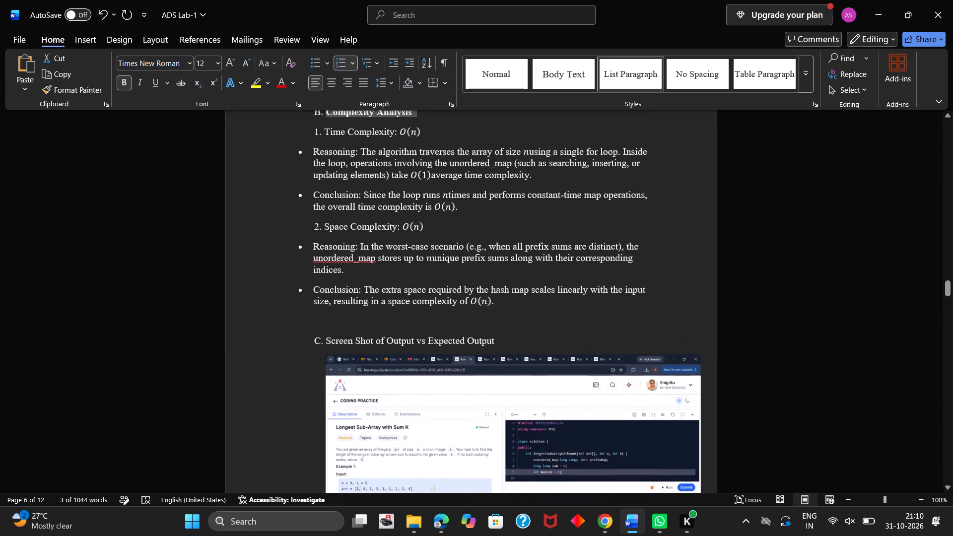
{"action": "left_click_drag", "start_coordinate": [494, 343], "coordinate": [286, 317]}
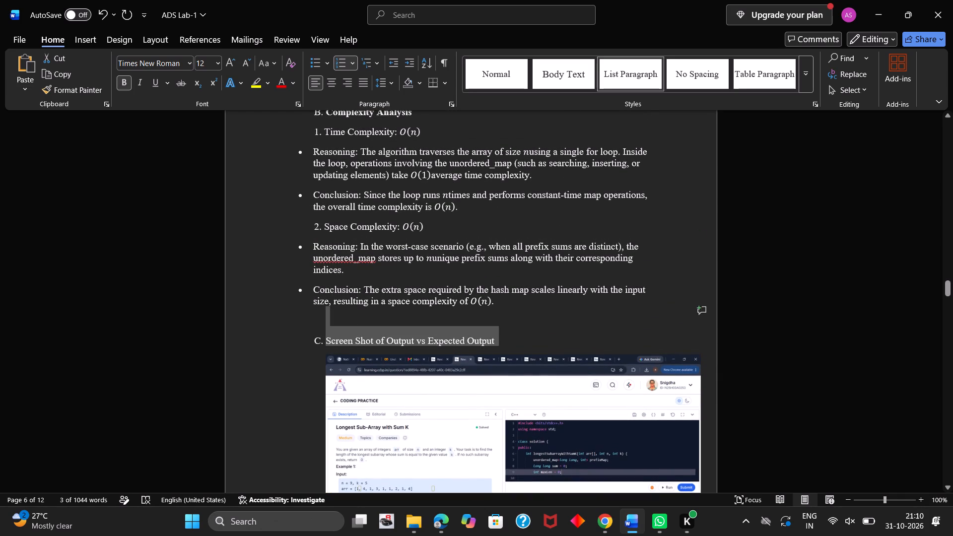
{"action": "left_click_drag", "start_coordinate": [286, 317], "coordinate": [293, 331]}
{"action": "key", "text": "ctrl+b"}
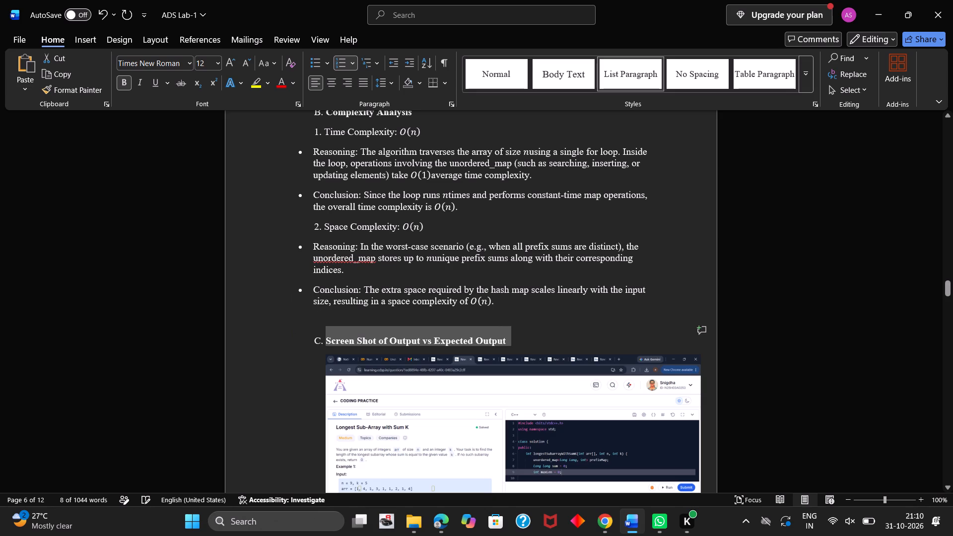
Make question 2.3's text, the heading "Approach 1: Brute Force" and that approach's subheadings A, B and C bold.
{"action": "scroll", "coordinate": [426, 407], "scroll_direction": "down", "scroll_amount": 4}
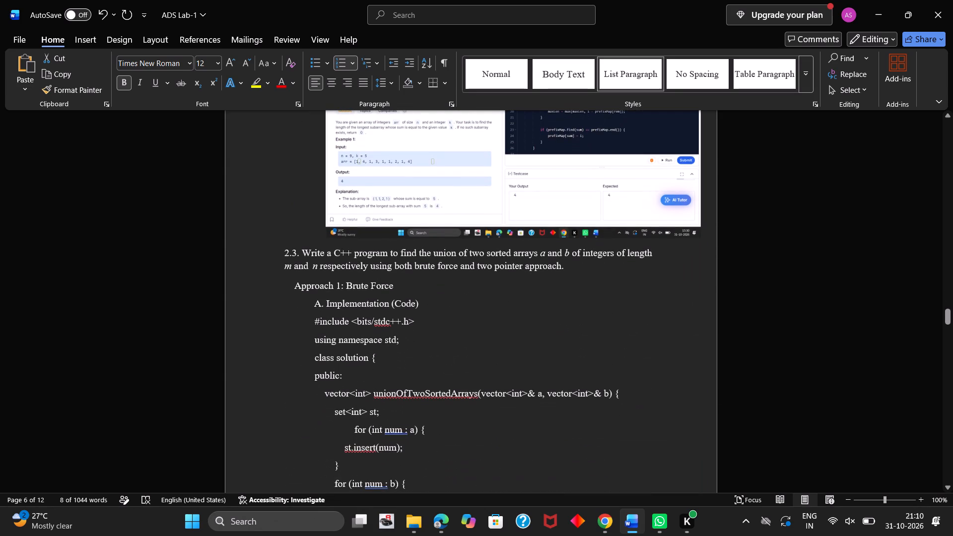
{"action": "left_click_drag", "start_coordinate": [425, 302], "coordinate": [272, 259]}
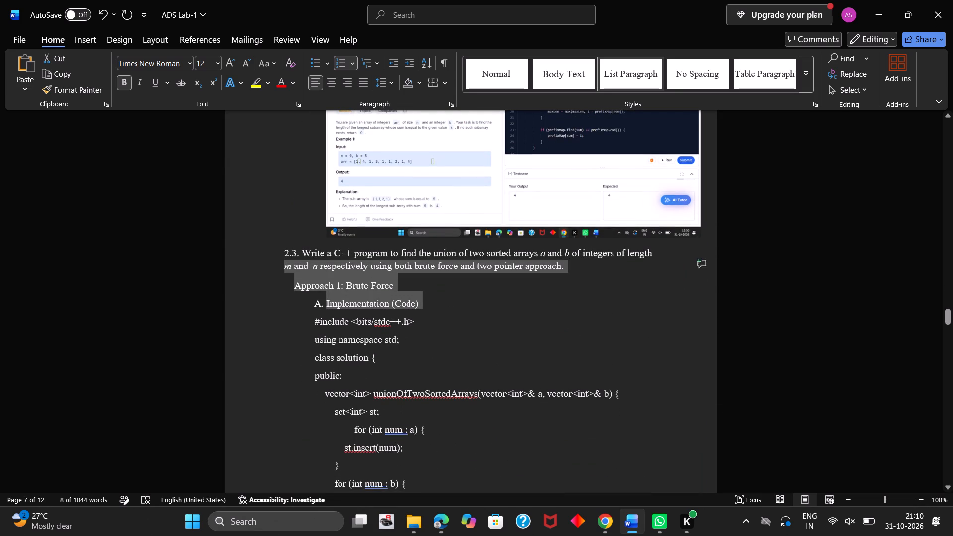
{"action": "left_click_drag", "start_coordinate": [272, 259], "coordinate": [272, 256]}
{"action": "key", "text": "ctrl+b"}
{"action": "scroll", "coordinate": [462, 451], "scroll_direction": "down", "scroll_amount": 1}
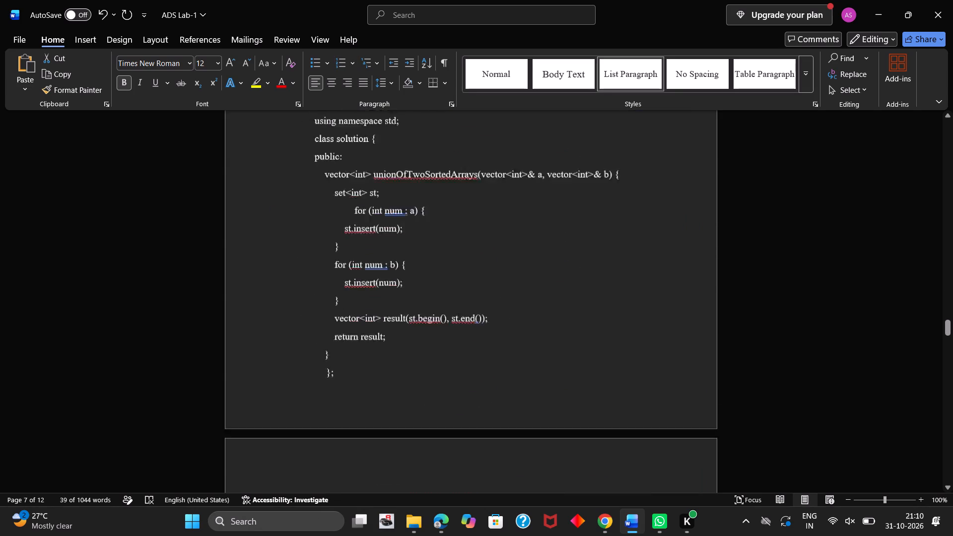
{"action": "scroll", "coordinate": [462, 451], "scroll_direction": "down", "scroll_amount": 2}
{"action": "left_click_drag", "start_coordinate": [412, 349], "coordinate": [312, 344]}
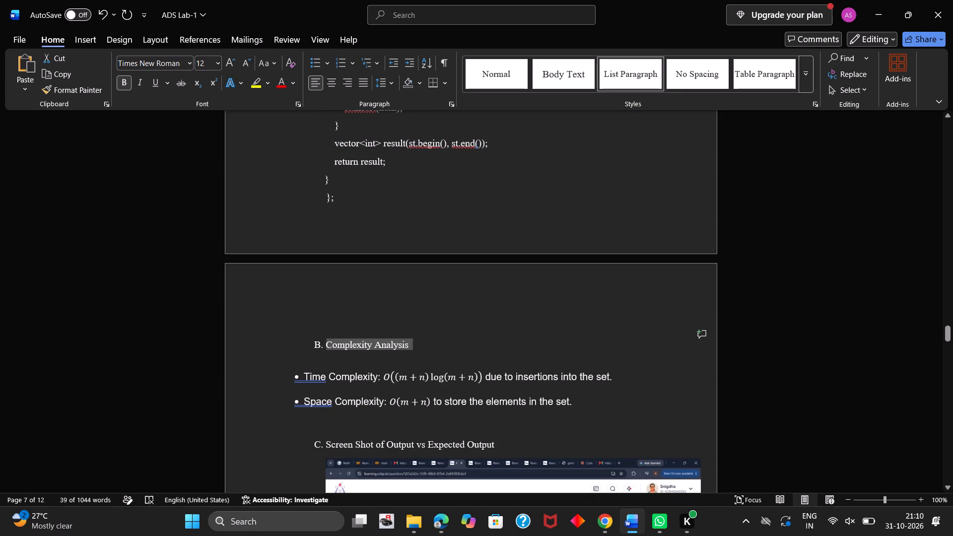
{"action": "key", "text": "ctrl+b"}
{"action": "scroll", "coordinate": [312, 344], "scroll_direction": "down", "scroll_amount": 3}
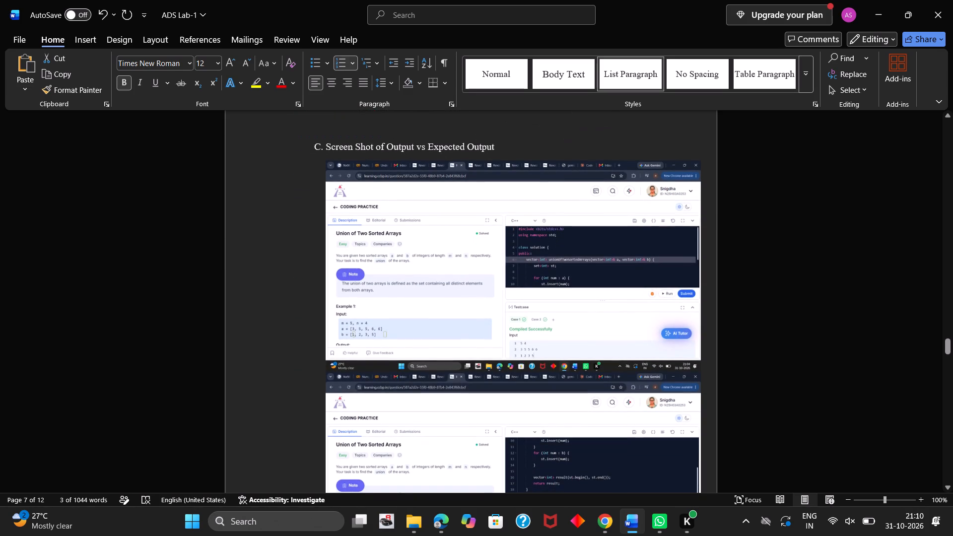
{"action": "left_click_drag", "start_coordinate": [509, 150], "coordinate": [310, 145]}
{"action": "key", "text": "ctrl+b"}
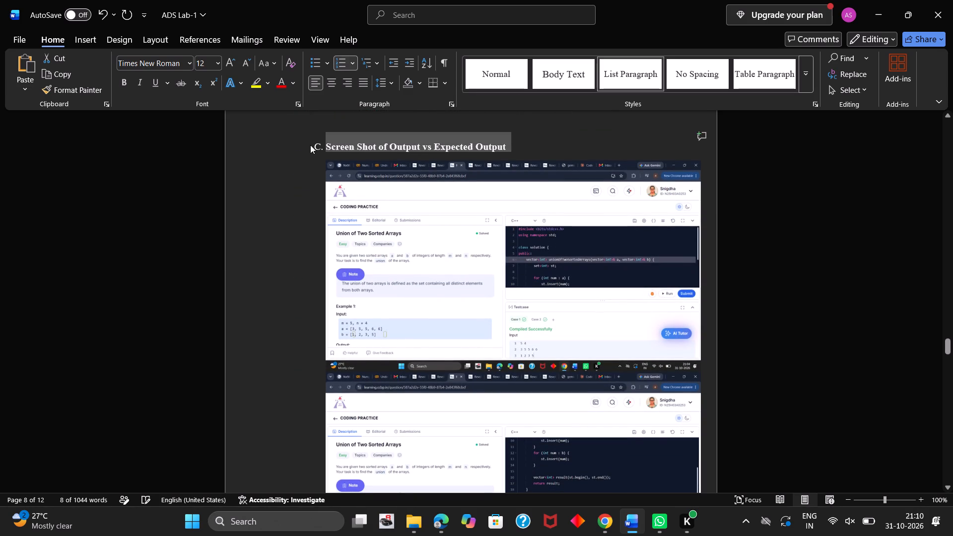
Make the Implementation, Complexity Analysis and Screen Shot of Output subheadings under "Approach 2: Two Pointer Approach" bold.
{"action": "scroll", "coordinate": [310, 145], "scroll_direction": "down", "scroll_amount": 4}
{"action": "scroll", "coordinate": [310, 145], "scroll_direction": "up", "scroll_amount": 1}
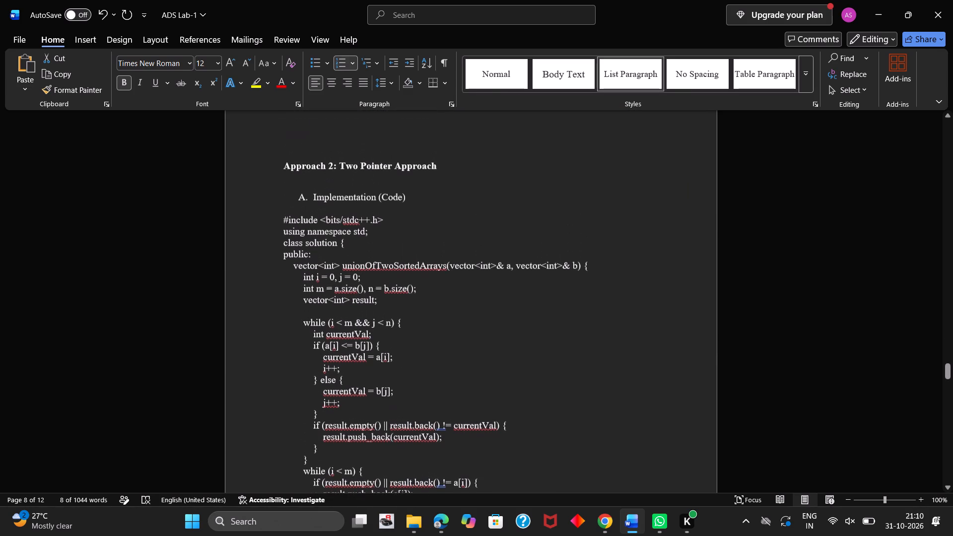
{"action": "left_click_drag", "start_coordinate": [421, 198], "coordinate": [282, 201]}
{"action": "key", "text": "ctrl+b"}
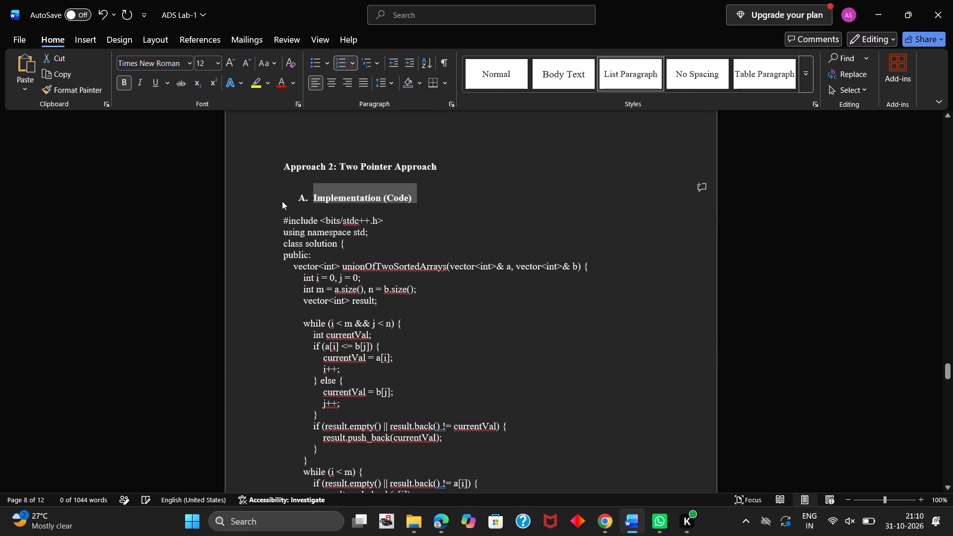
{"action": "scroll", "coordinate": [282, 201], "scroll_direction": "down", "scroll_amount": 1}
{"action": "scroll", "coordinate": [372, 365], "scroll_direction": "down", "scroll_amount": 1}
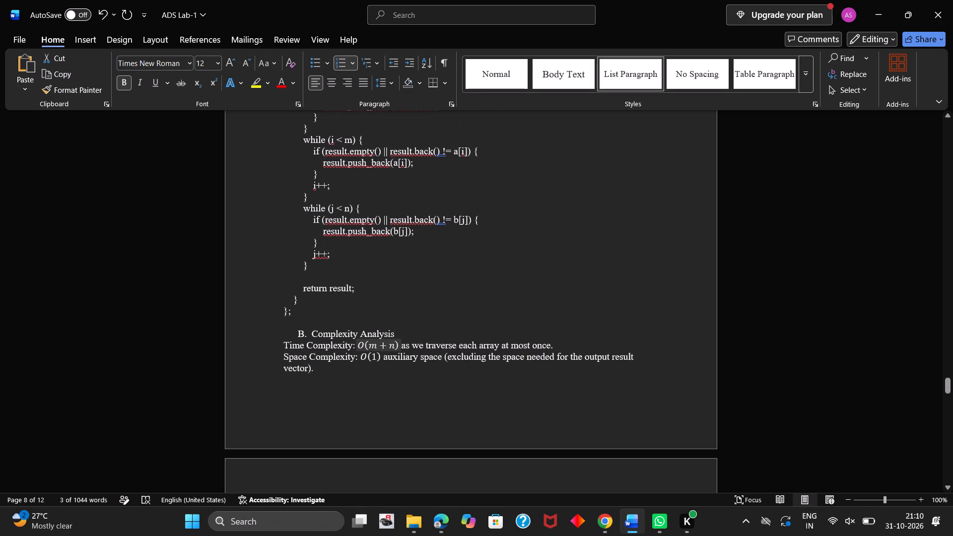
{"action": "left_click_drag", "start_coordinate": [399, 337], "coordinate": [287, 338]}
{"action": "key", "text": "ctrl+b"}
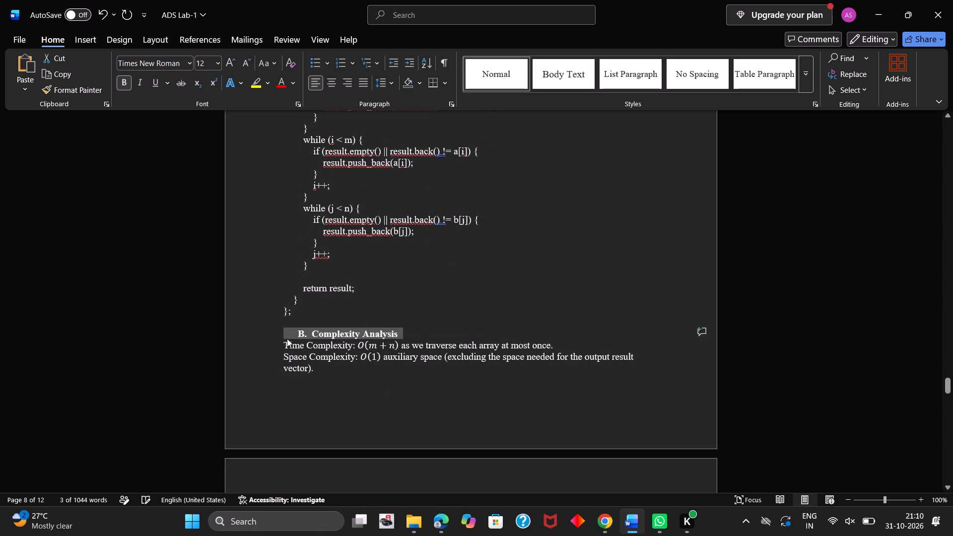
{"action": "scroll", "coordinate": [388, 393], "scroll_direction": "down", "scroll_amount": 3}
{"action": "scroll", "coordinate": [388, 393], "scroll_direction": "up", "scroll_amount": 1}
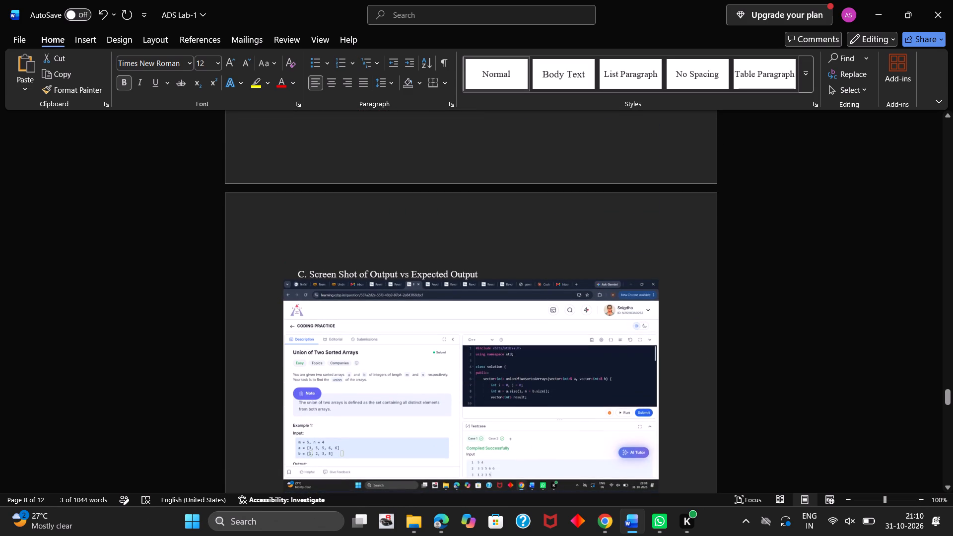
{"action": "left_click_drag", "start_coordinate": [486, 279], "coordinate": [299, 275]}
{"action": "key", "text": "ctrl+b"}
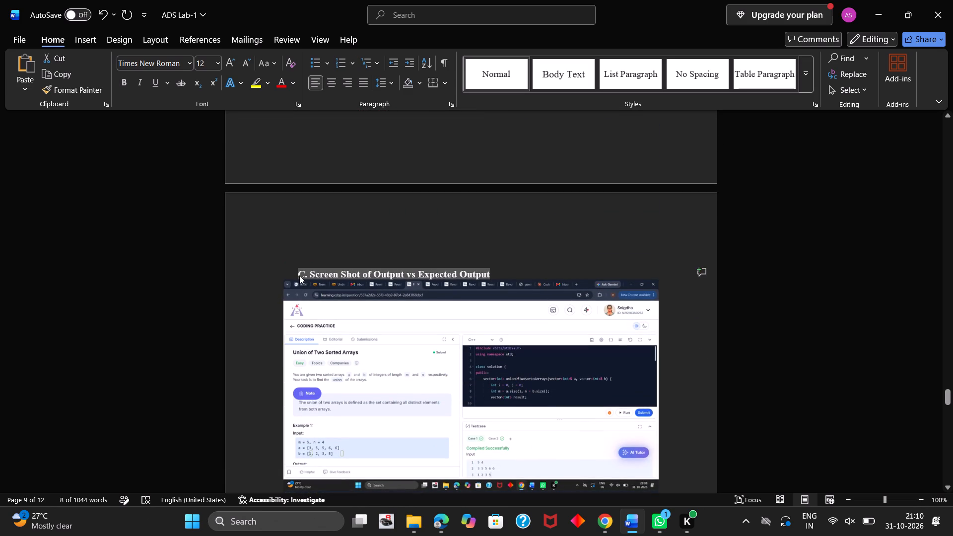
Replace the automatic number in front of the Kadane's algorithm question with "2.4.".
{"action": "scroll", "coordinate": [391, 330], "scroll_direction": "down", "scroll_amount": 4}
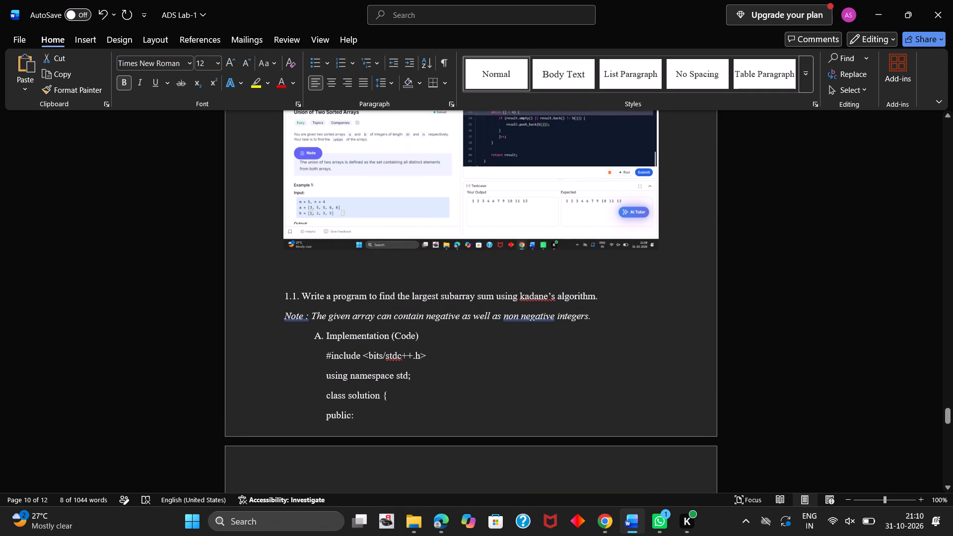
{"action": "left_click", "coordinate": [297, 295]}
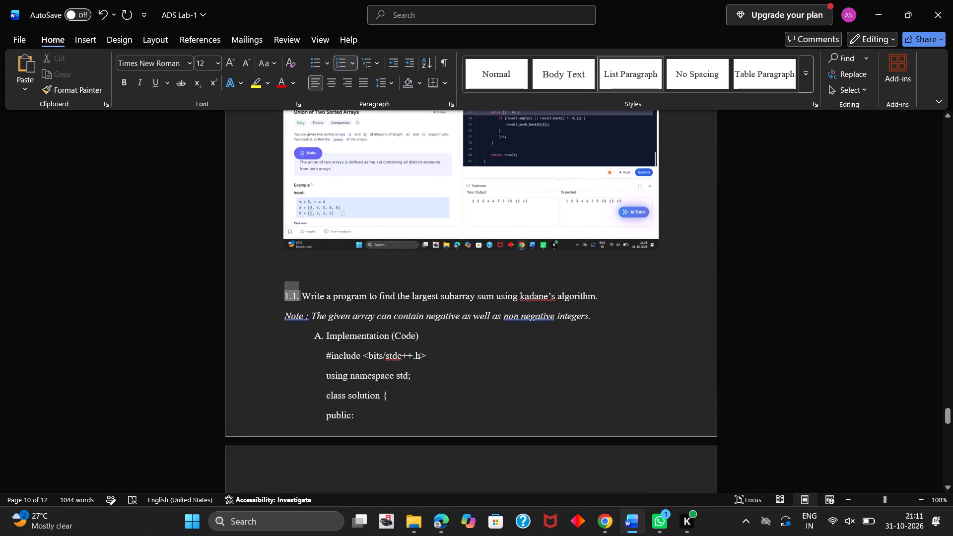
{"action": "type", "text": "2.4."}
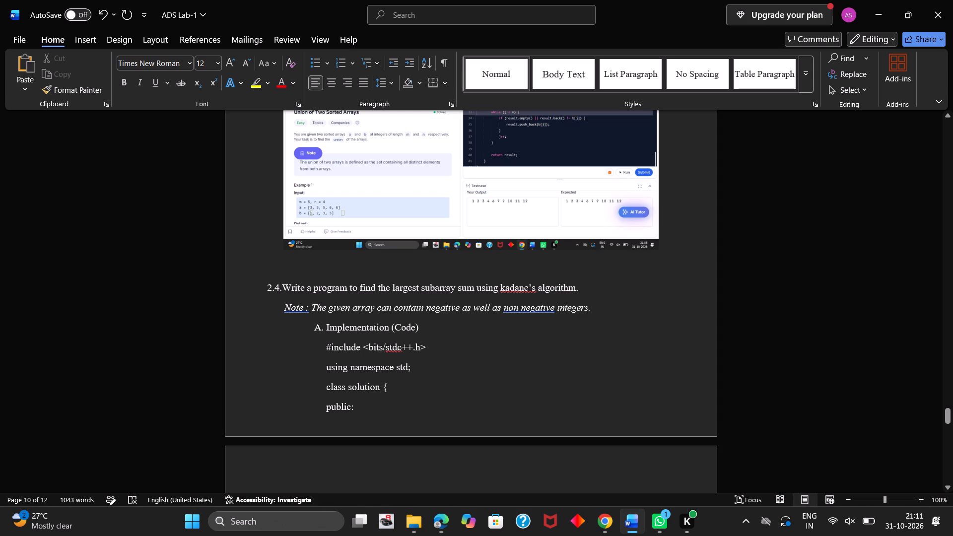
Make question 2.4's text, its note, and the Implementation (Code) and Complexity Analysis subheadings bold.
{"action": "left_click_drag", "start_coordinate": [423, 328], "coordinate": [239, 284]}
{"action": "key", "text": "ctrl+b"}
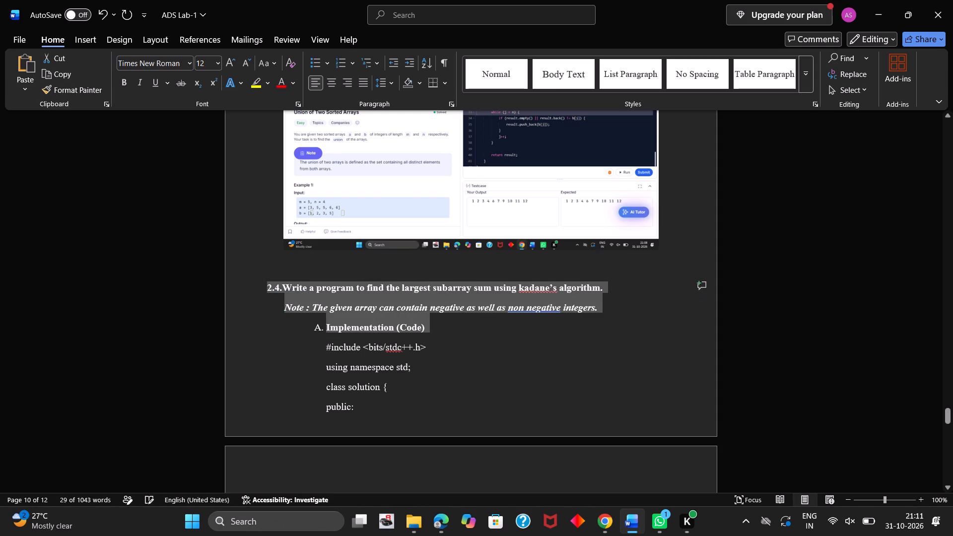
{"action": "scroll", "coordinate": [418, 460], "scroll_direction": "down", "scroll_amount": 5}
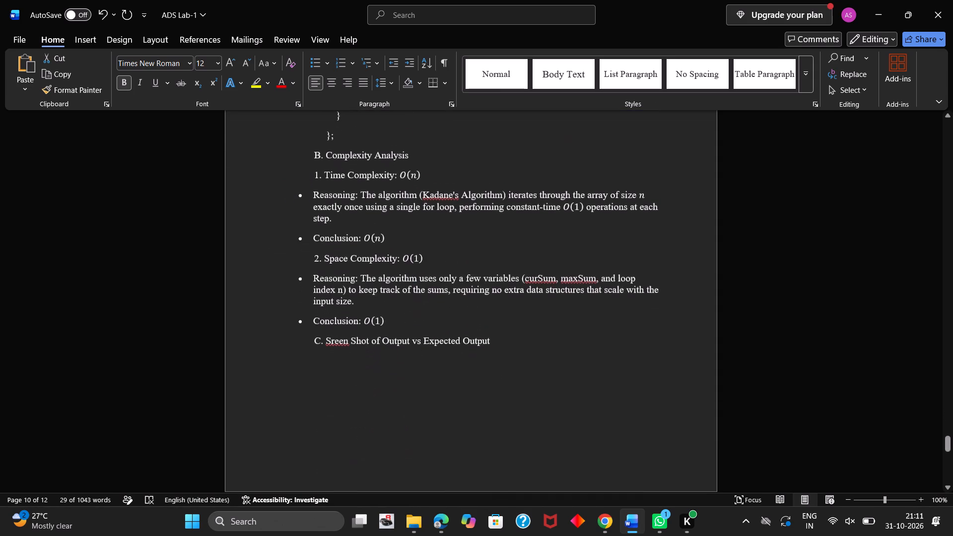
{"action": "left_click_drag", "start_coordinate": [415, 149], "coordinate": [307, 152]}
{"action": "key", "text": "ctrl+b"}
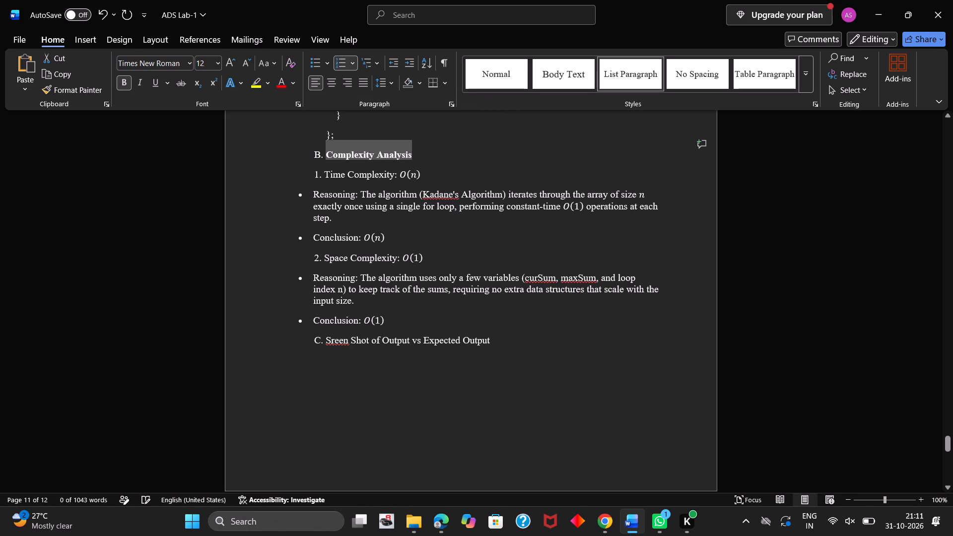
Add blank lines after question 2.4's Space Complexity conclusion to move subheading C onto the next page with its screenshots.
{"action": "scroll", "coordinate": [541, 353], "scroll_direction": "down", "scroll_amount": 2}
{"action": "scroll", "coordinate": [501, 332], "scroll_direction": "up", "scroll_amount": 2}
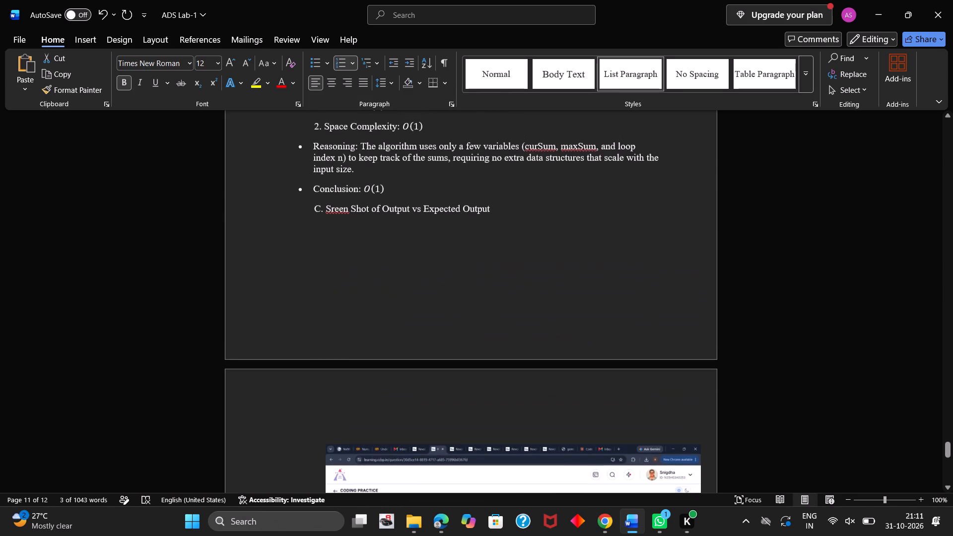
{"action": "left_click", "coordinate": [410, 188]}
{"action": "key", "text": "Return"}
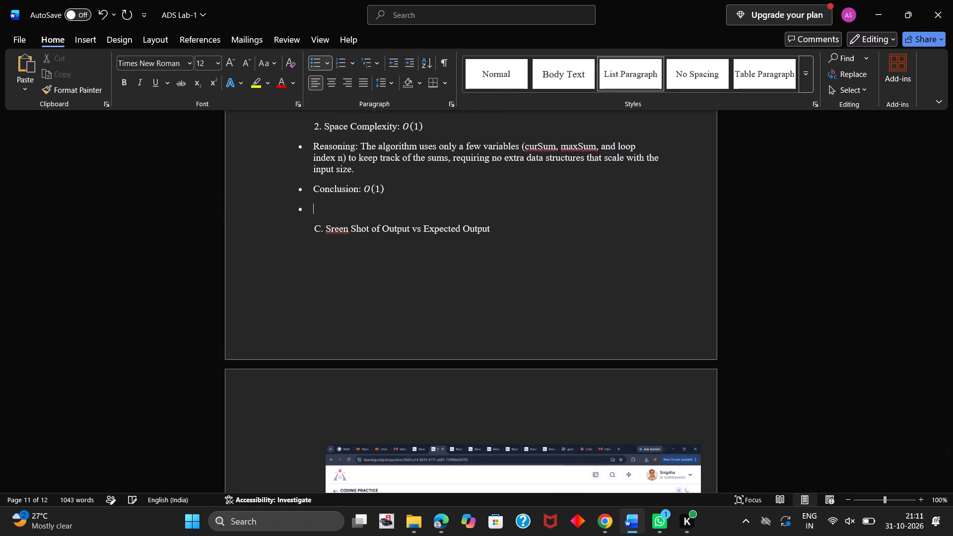
{"action": "key", "text": "Return"}
{"action": "key", "text": "Return"}
{"action": "key", "text": "Return"}
{"action": "key", "text": "Return"}
{"action": "key", "text": "Return"}
{"action": "key", "text": "Return"}
{"action": "key", "text": "Return"}
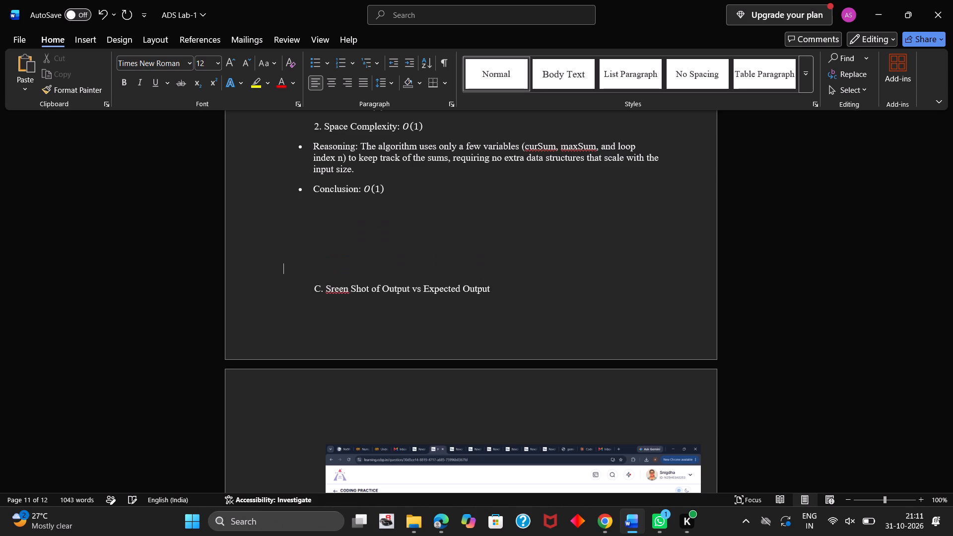
{"action": "key", "text": "Return"}
{"action": "key", "text": "Return"}
{"action": "key", "text": "Return"}
{"action": "key", "text": "Return"}
{"action": "key", "text": "Return"}
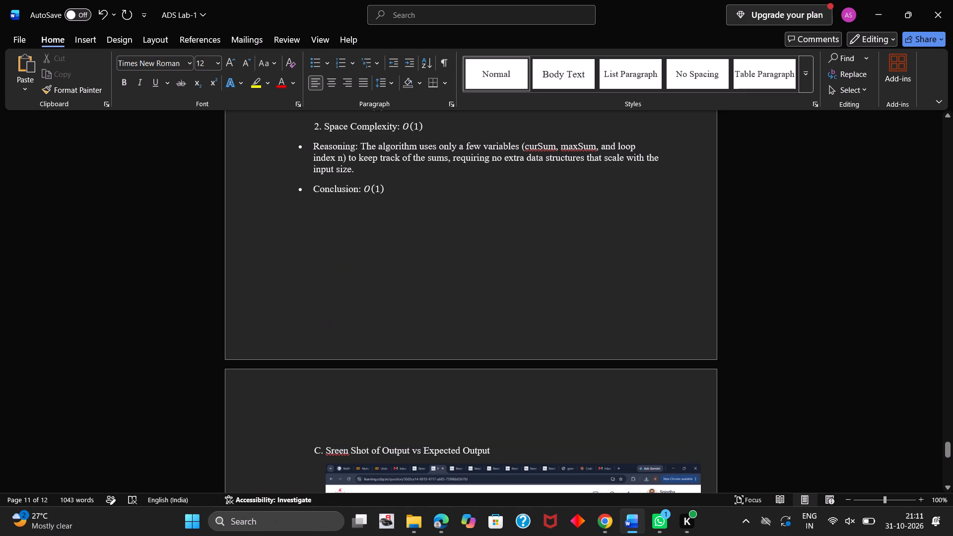
Correct "Sreen" to "Screen" in question 2.4's subheading C and make the subheading bold.
{"action": "left_click", "coordinate": [331, 449]}
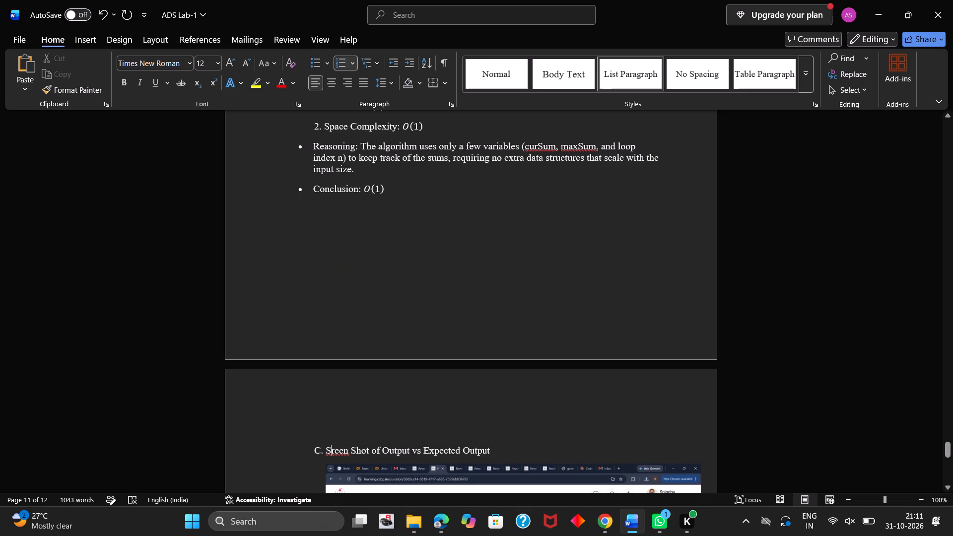
{"action": "key", "text": "c"}
{"action": "left_click_drag", "start_coordinate": [509, 447], "coordinate": [331, 436]}
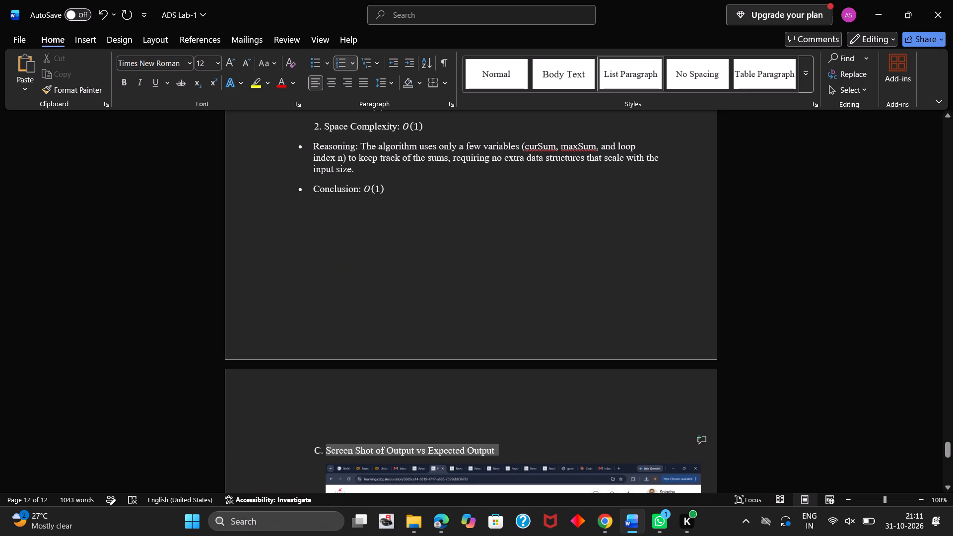
{"action": "left_click_drag", "start_coordinate": [331, 436], "coordinate": [323, 437]}
{"action": "key", "text": "ctrl+b"}
Review the layout and bold headings of the whole report in the print preview, from the cover to the last page.
{"action": "scroll", "coordinate": [490, 411], "scroll_direction": "up", "scroll_amount": 2}
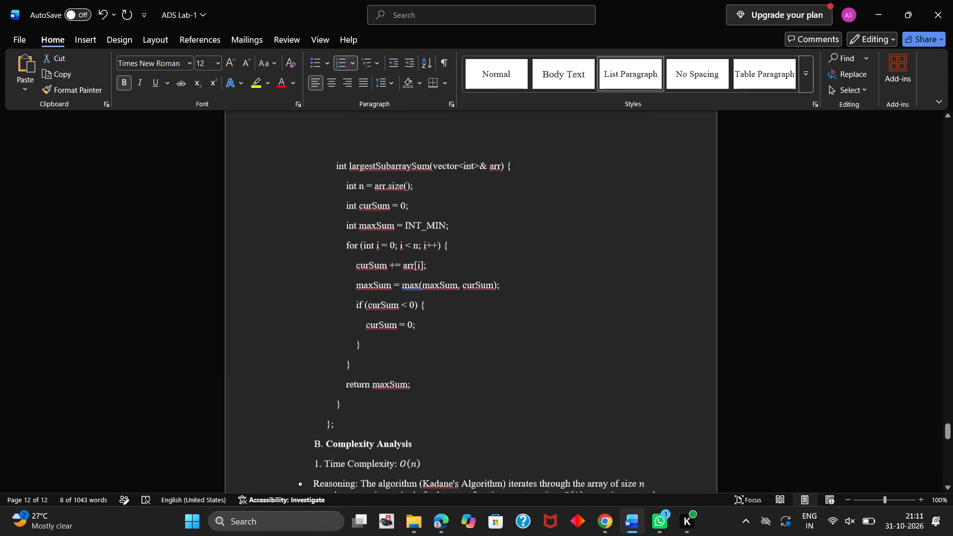
{"action": "scroll", "coordinate": [490, 411], "scroll_direction": "up", "scroll_amount": 4}
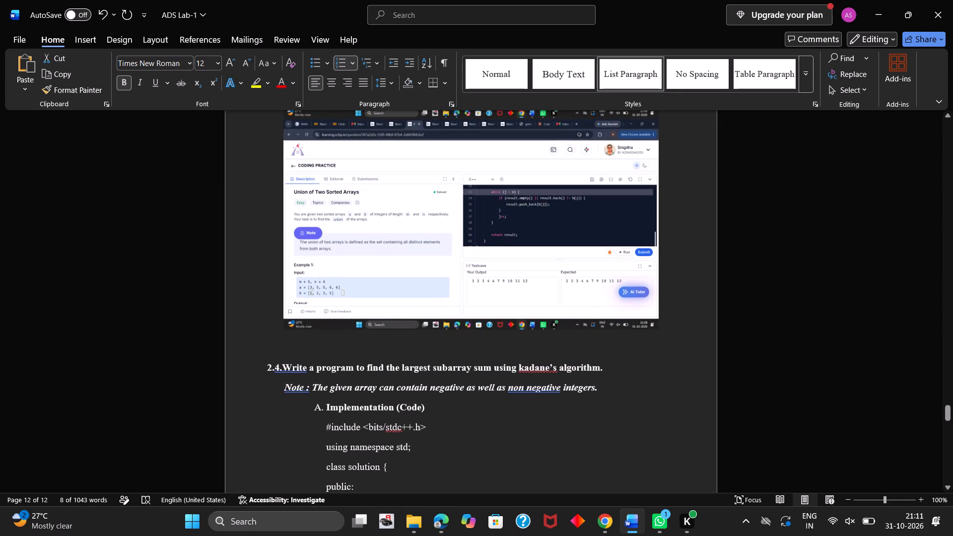
{"action": "key", "text": "ctrl+p"}
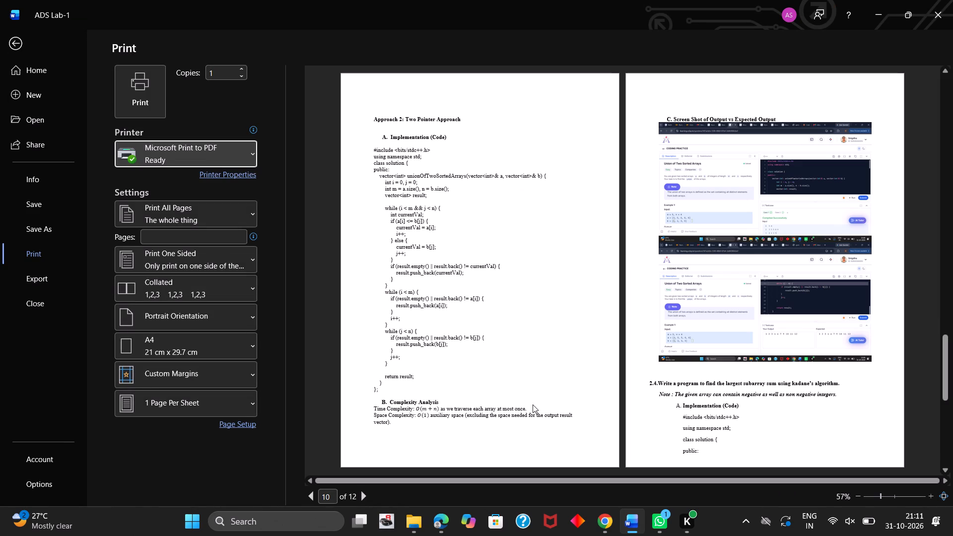
{"action": "scroll", "coordinate": [587, 363], "scroll_direction": "up", "scroll_amount": 12}
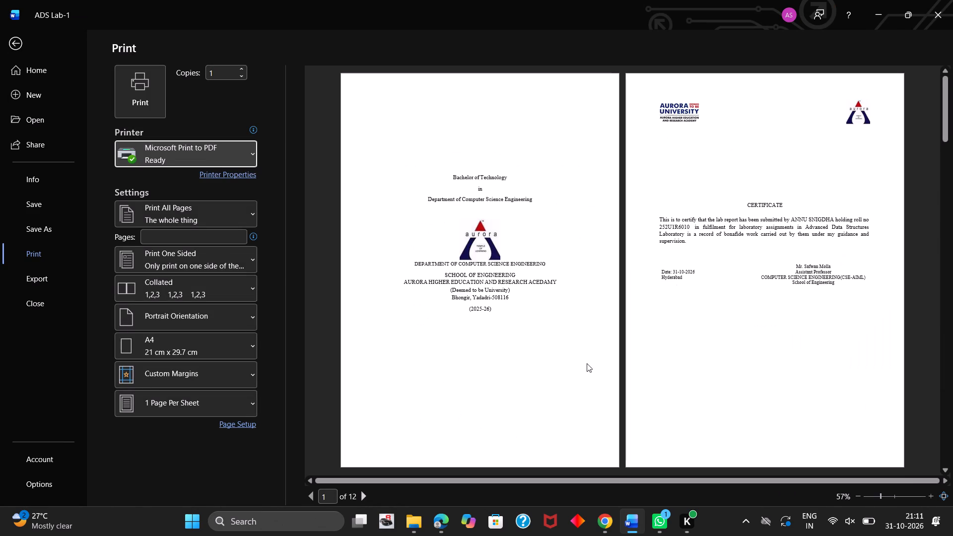
{"action": "scroll", "coordinate": [587, 363], "scroll_direction": "down", "scroll_amount": 2}
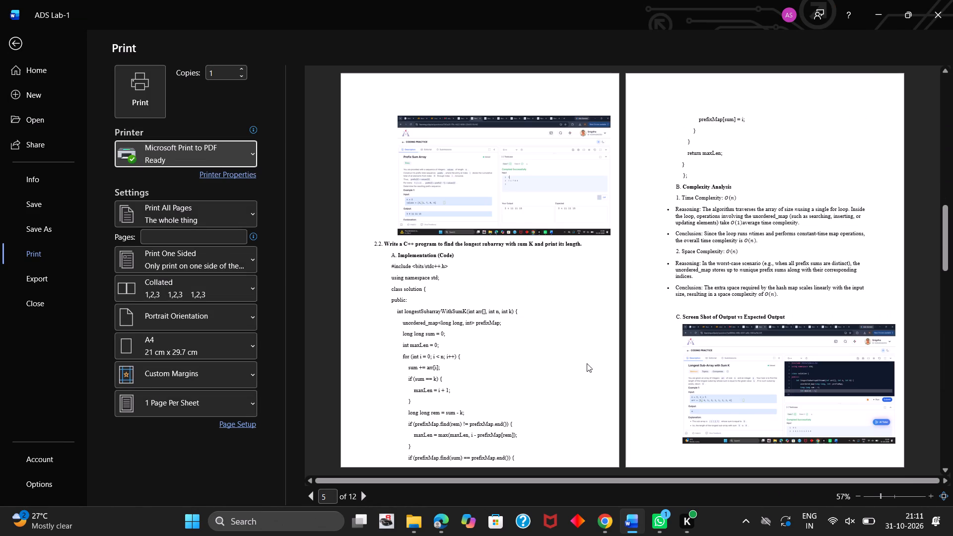
{"action": "scroll", "coordinate": [587, 363], "scroll_direction": "down", "scroll_amount": 2}
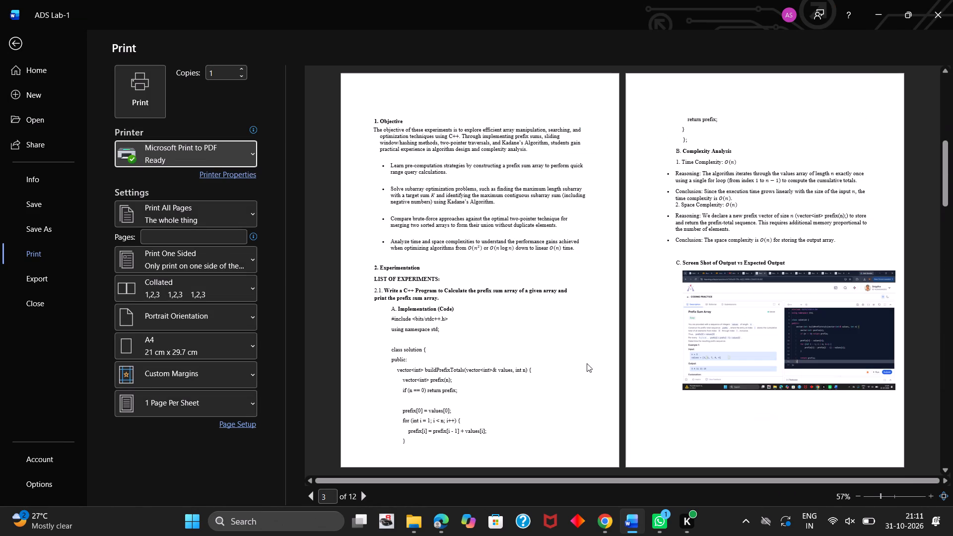
{"action": "scroll", "coordinate": [587, 363], "scroll_direction": "down", "scroll_amount": 1}
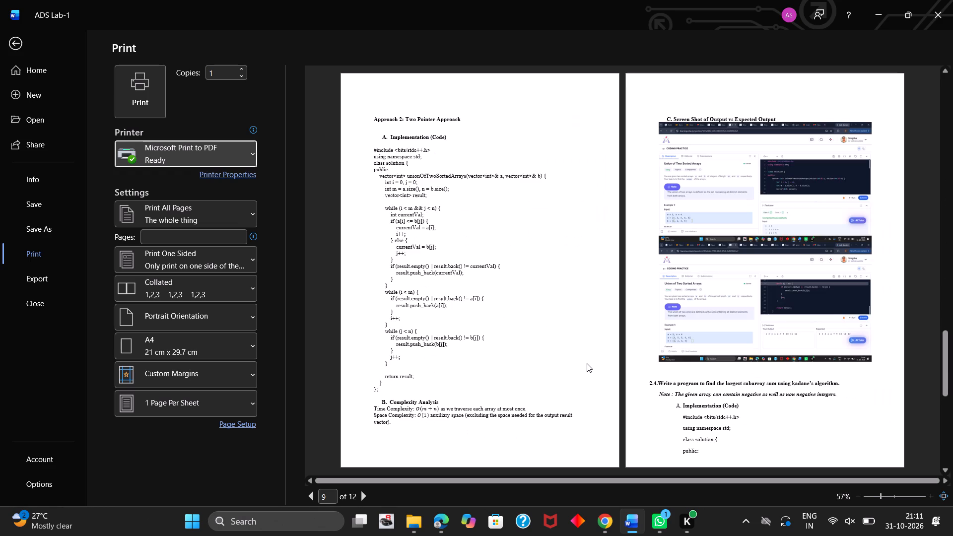
{"action": "scroll", "coordinate": [587, 363], "scroll_direction": "down", "scroll_amount": 2}
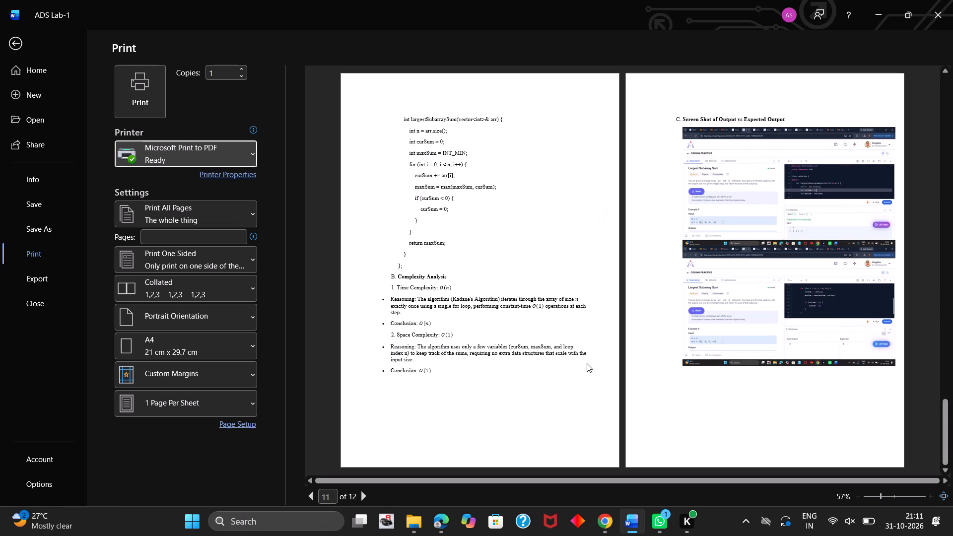
{"action": "scroll", "coordinate": [587, 363], "scroll_direction": "down", "scroll_amount": 1}
Export the report as a PDF named ADS Lab-1 in the Desktop's New folder, replacing the existing file.
{"action": "left_click", "coordinate": [51, 273]}
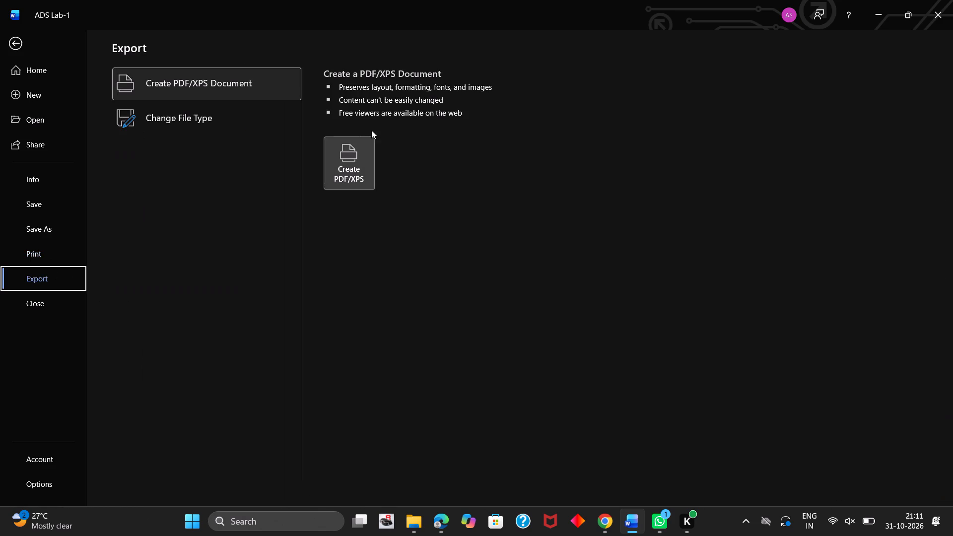
{"action": "left_click", "coordinate": [361, 165]}
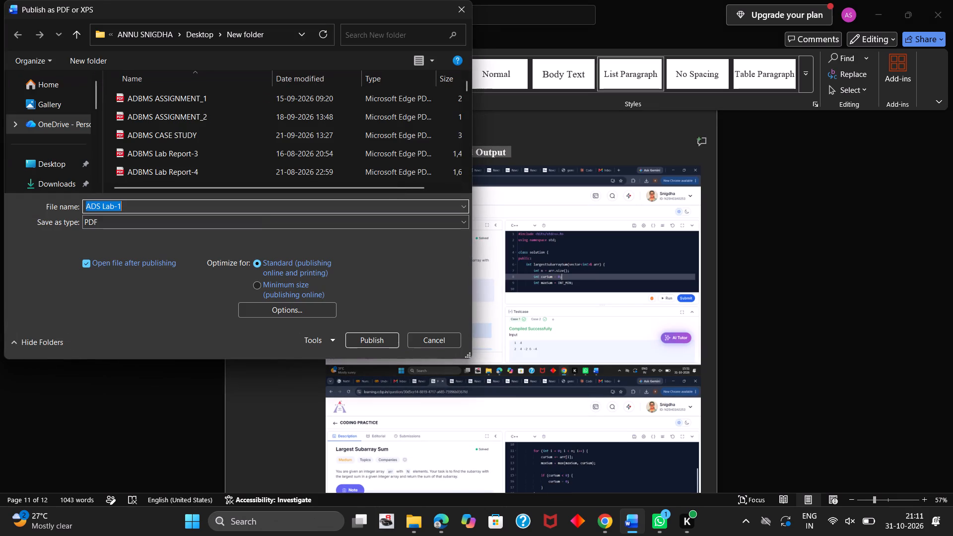
{"action": "left_click", "coordinate": [373, 347]}
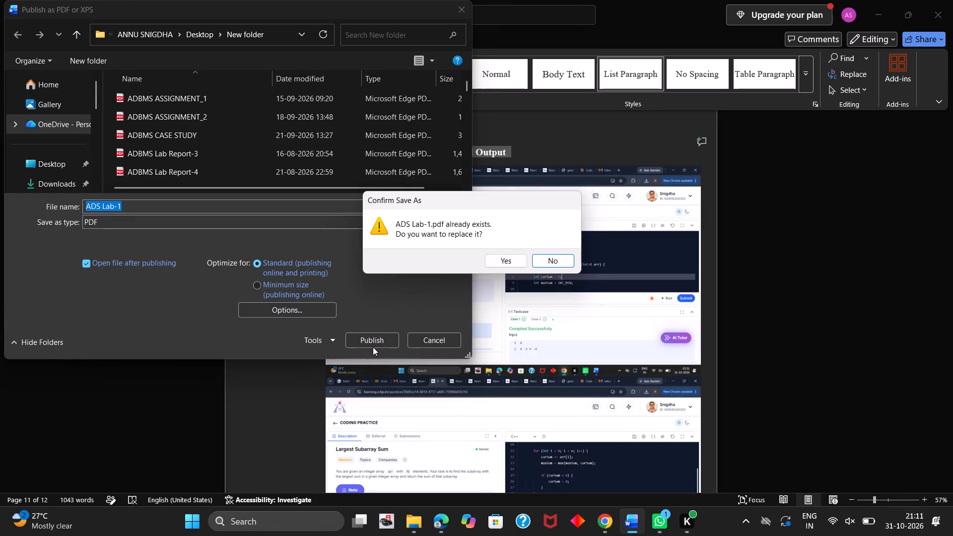
{"action": "left_click", "coordinate": [507, 262]}
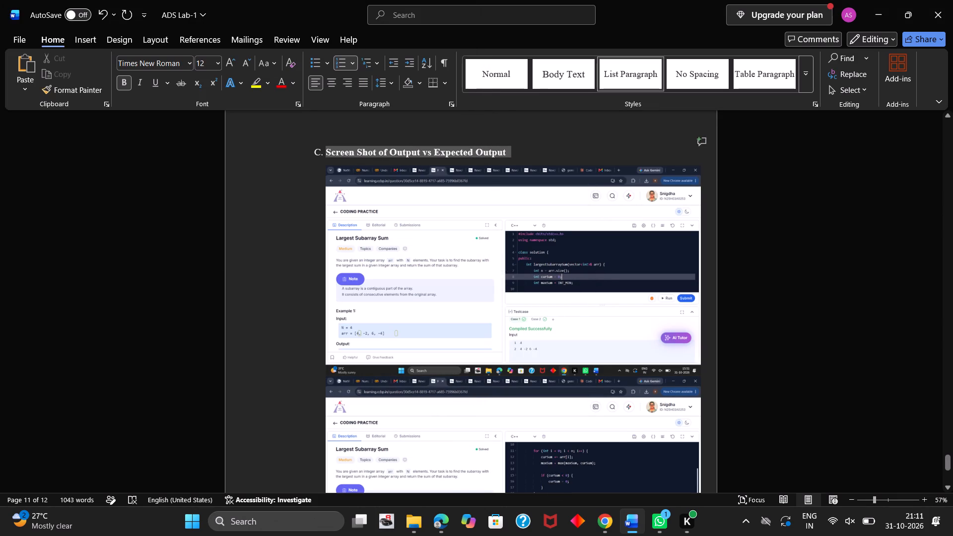
Save the ADS Lab-1 Word document, returning to Word from the published PDF.
{"action": "key", "text": "ctrl+s"}
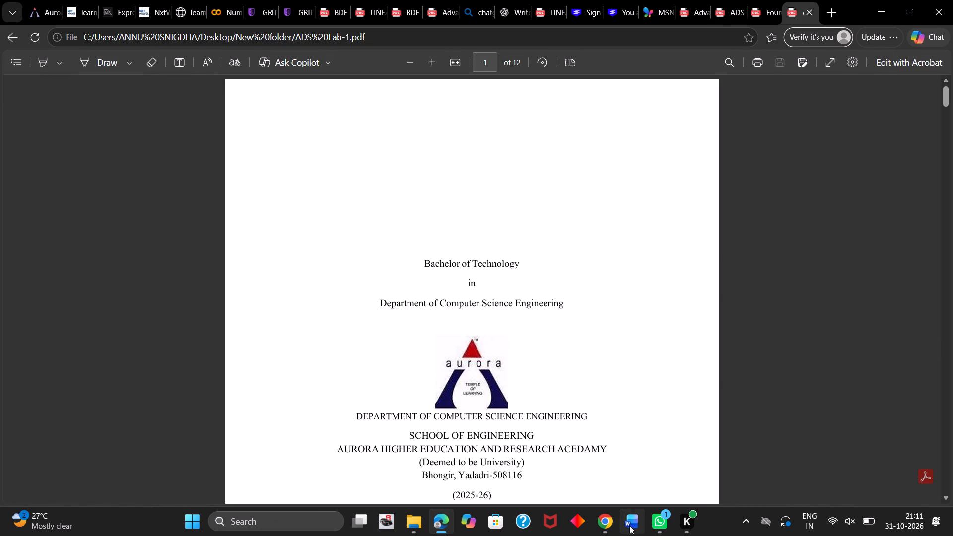
{"action": "left_click", "coordinate": [631, 467]}
{"action": "key", "text": "ctrl+s"}
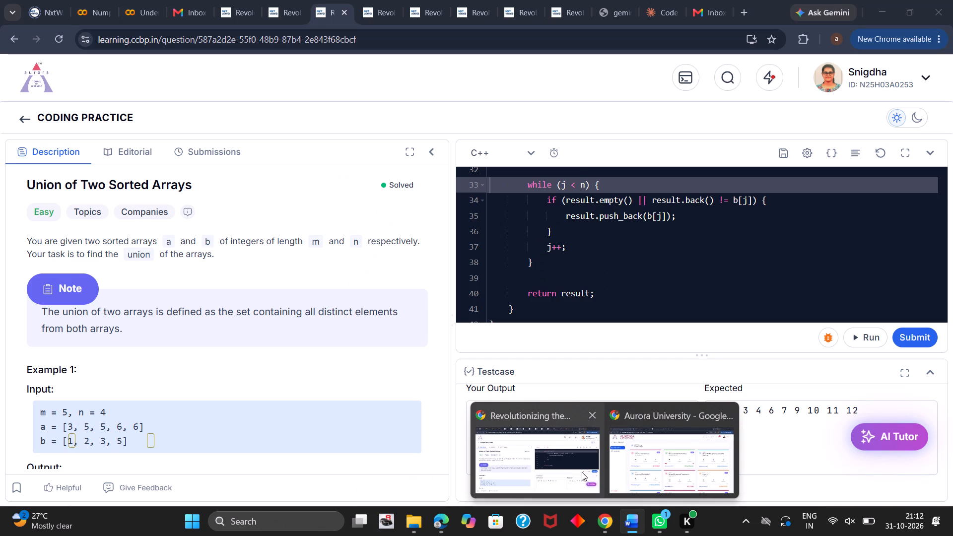
Switch to the Claude chat "Code review for complexity and screenshots" in Chrome and browse New folder for the ADS Lab-1 file to upload.
{"action": "left_click", "coordinate": [581, 471]}
{"action": "left_click", "coordinate": [650, 0]}
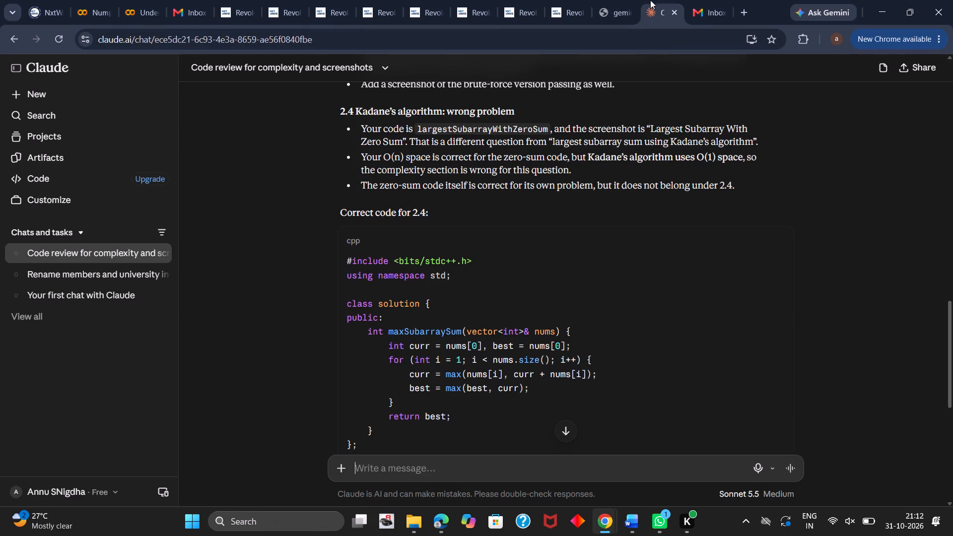
{"action": "left_click", "coordinate": [337, 473]}
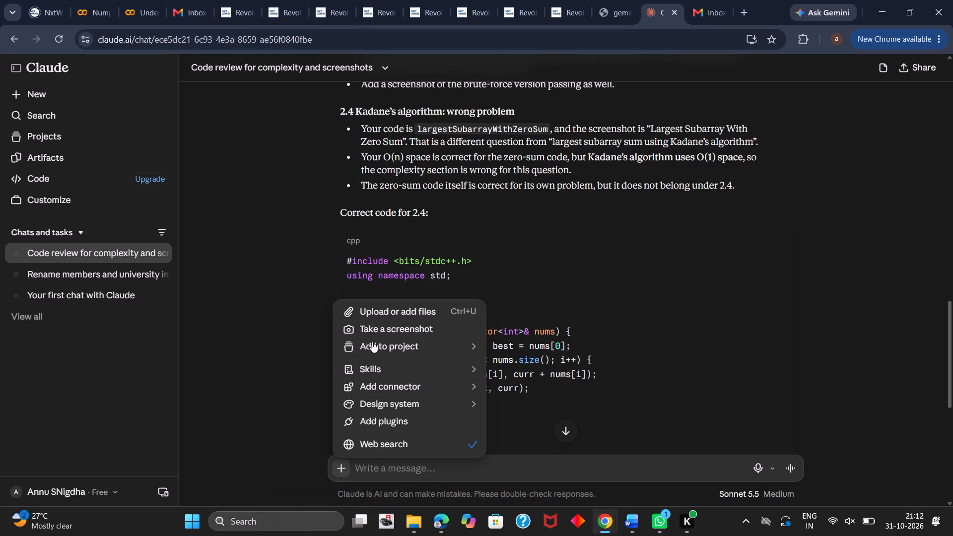
{"action": "left_click", "coordinate": [379, 317]}
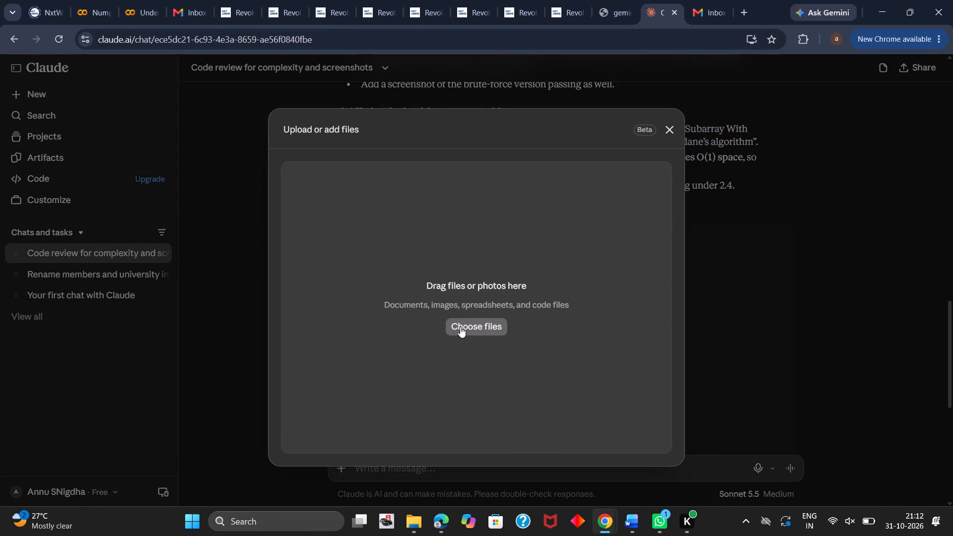
{"action": "left_click", "coordinate": [460, 327]}
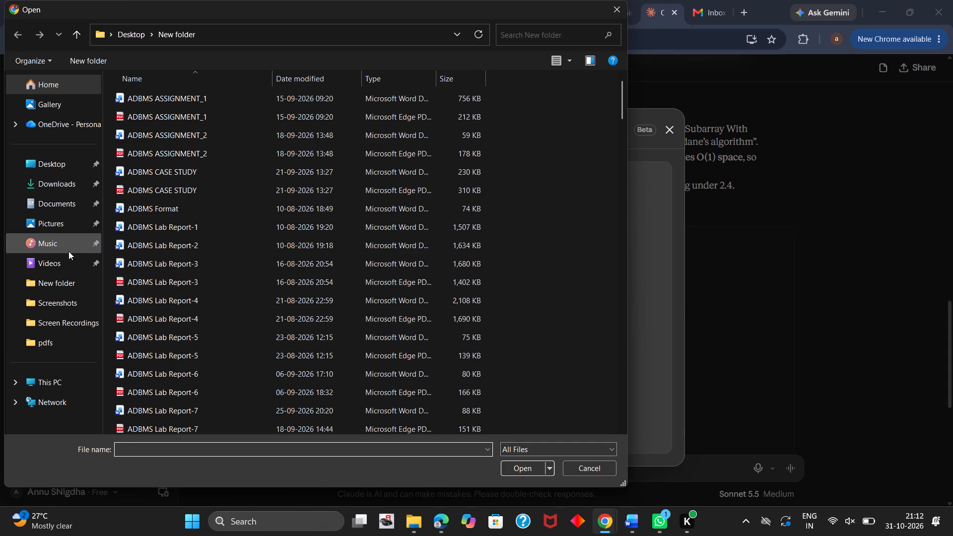